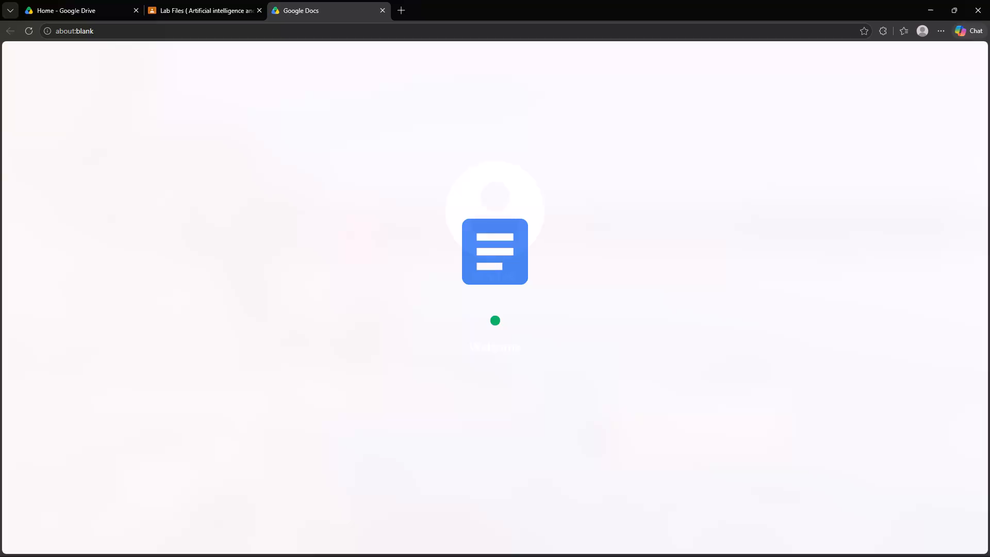
Close the loading document tab and open Google Drive under the account marked Default.
{"action": "left_click", "coordinate": [380, 9]}
{"action": "left_click", "coordinate": [30, 0]}
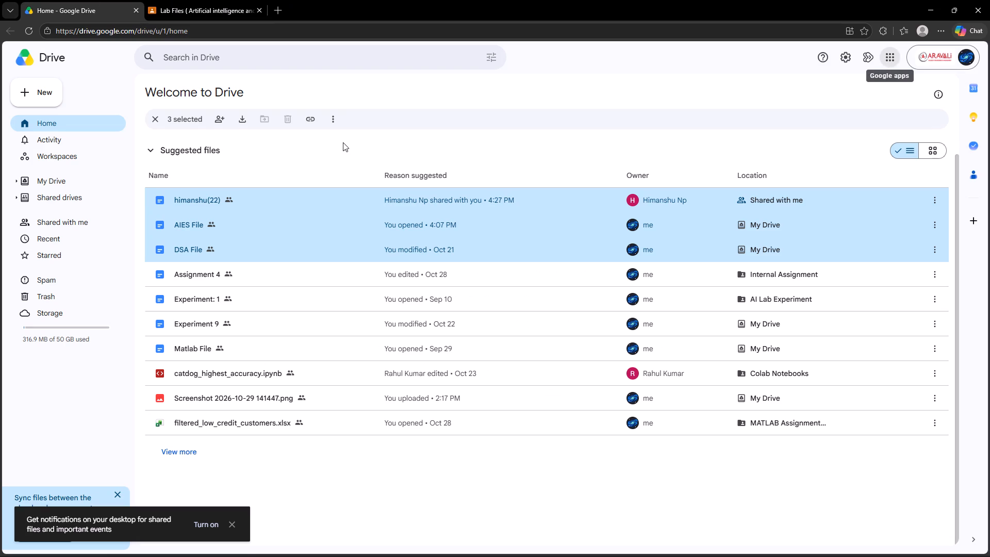
{"action": "left_click", "coordinate": [319, 162]}
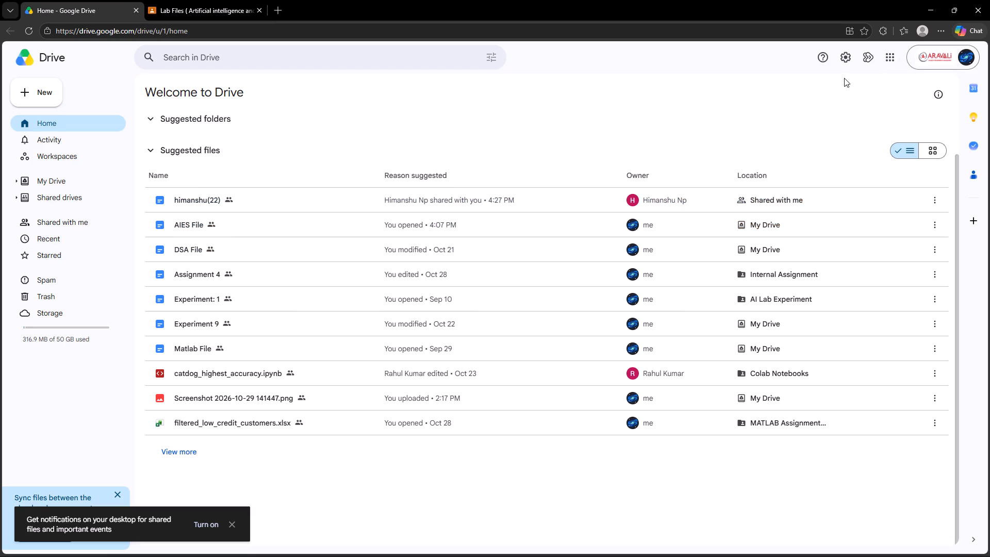
{"action": "left_click", "coordinate": [969, 62]}
{"action": "left_click", "coordinate": [859, 176]}
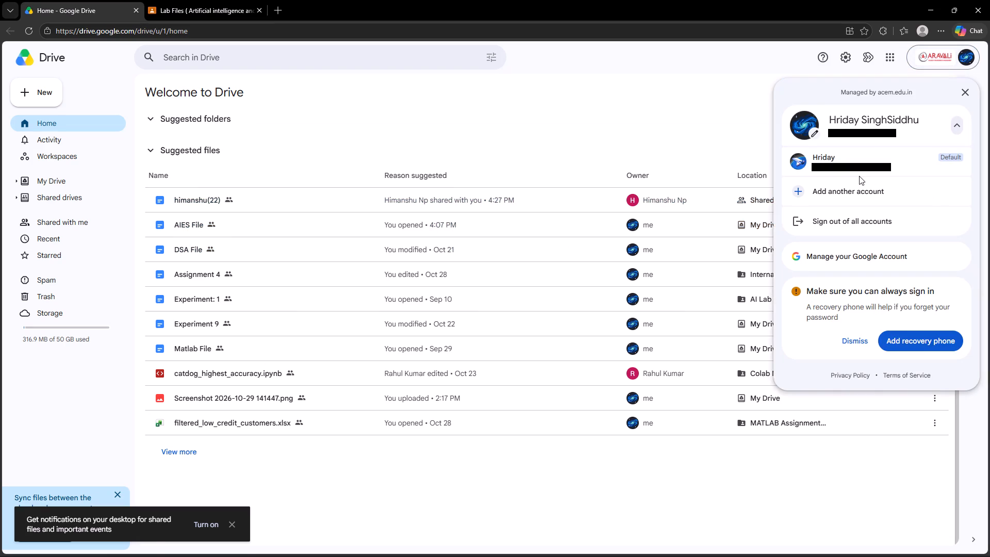
{"action": "left_click", "coordinate": [853, 174]}
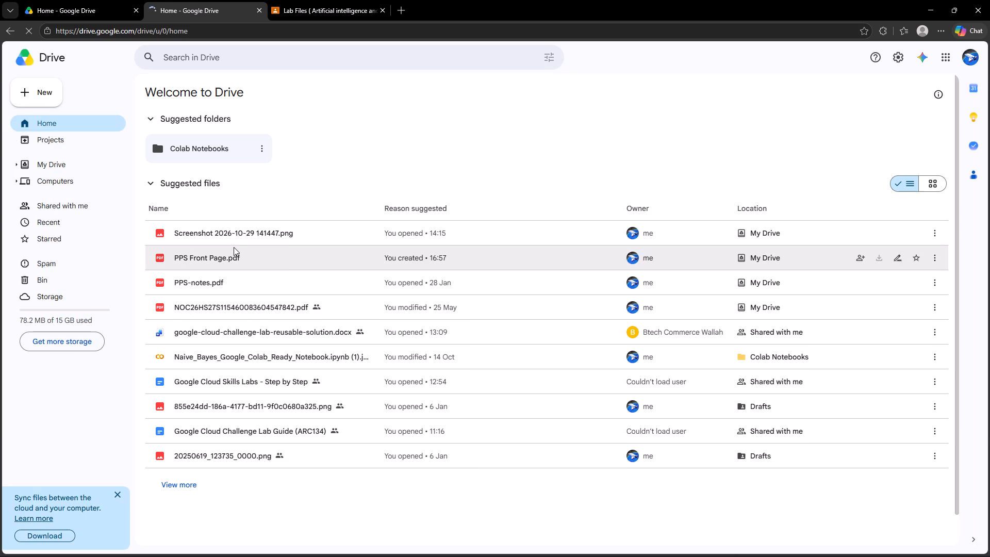
Open PPS Front Page.pdf from the suggested files and open it for editing in Google Docs.
{"action": "left_click", "coordinate": [229, 255]}
{"action": "double_click", "coordinate": [229, 255]}
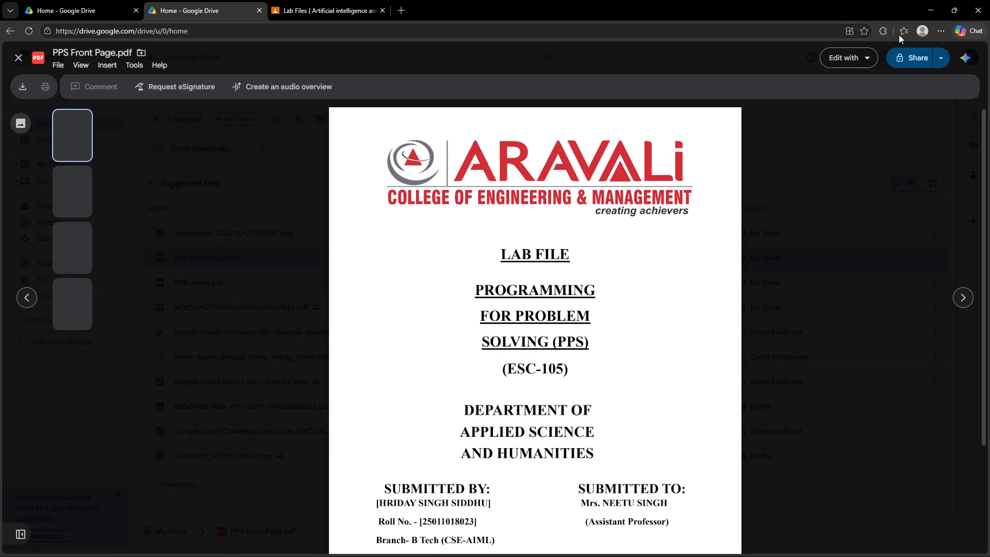
{"action": "left_click", "coordinate": [865, 65]}
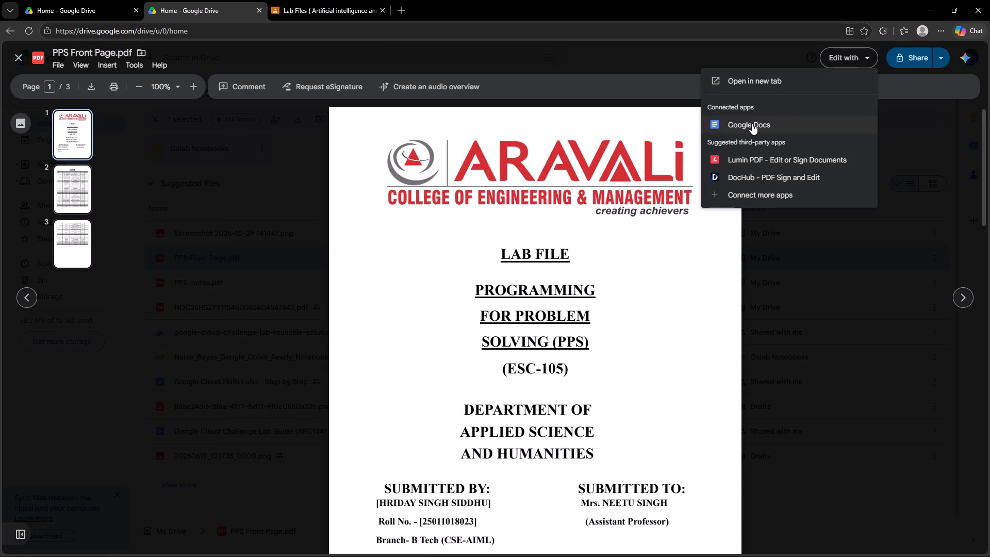
{"action": "left_click", "coordinate": [752, 123]}
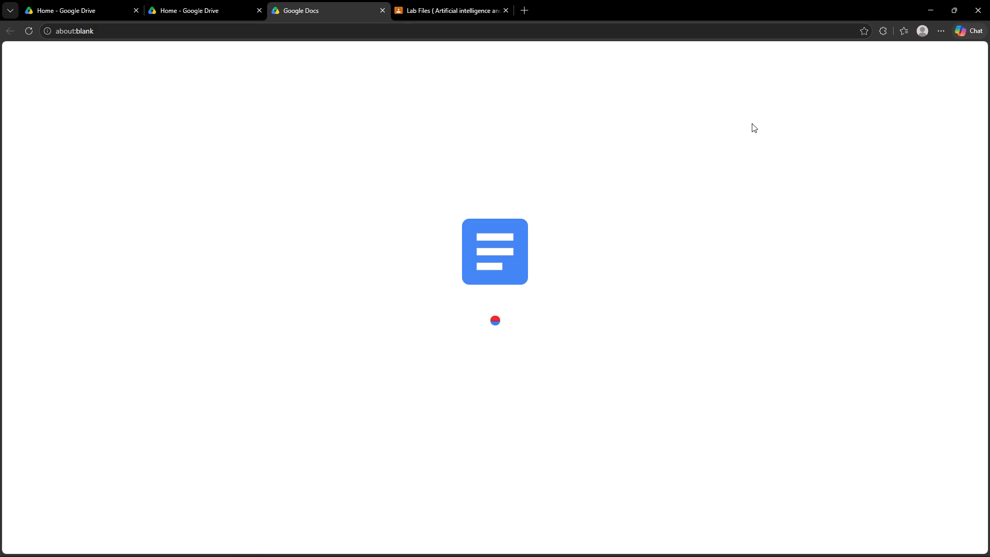
Copy the cover page text of PPS Front Page.pdf, from the LAB FILE heading through the Semester line.
{"action": "left_click", "coordinate": [225, 0]}
{"action": "left_click", "coordinate": [577, 367]}
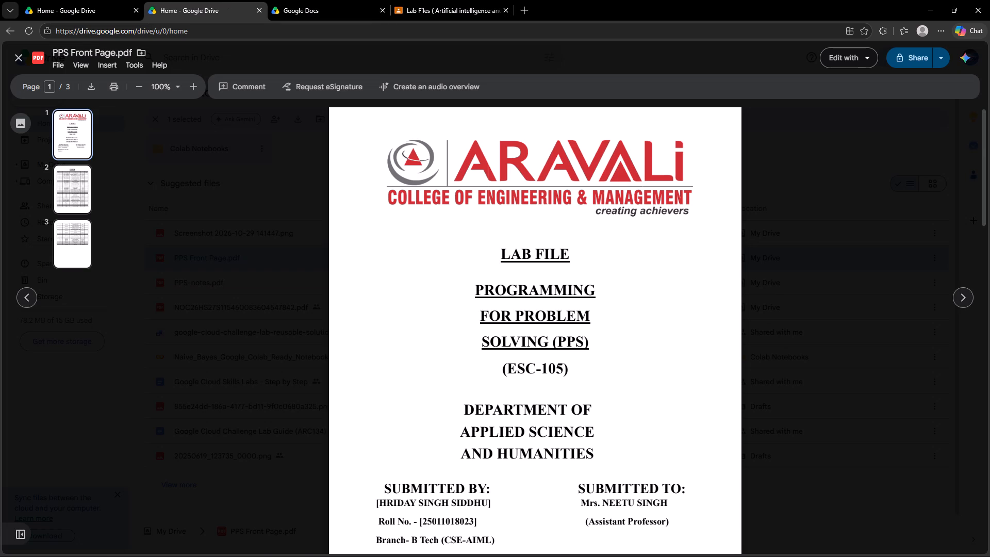
{"action": "scroll", "coordinate": [577, 367], "scroll_direction": "down", "scroll_amount": 2}
{"action": "double_click", "coordinate": [473, 399]}
{"action": "left_click_drag", "start_coordinate": [439, 399], "coordinate": [423, 319]}
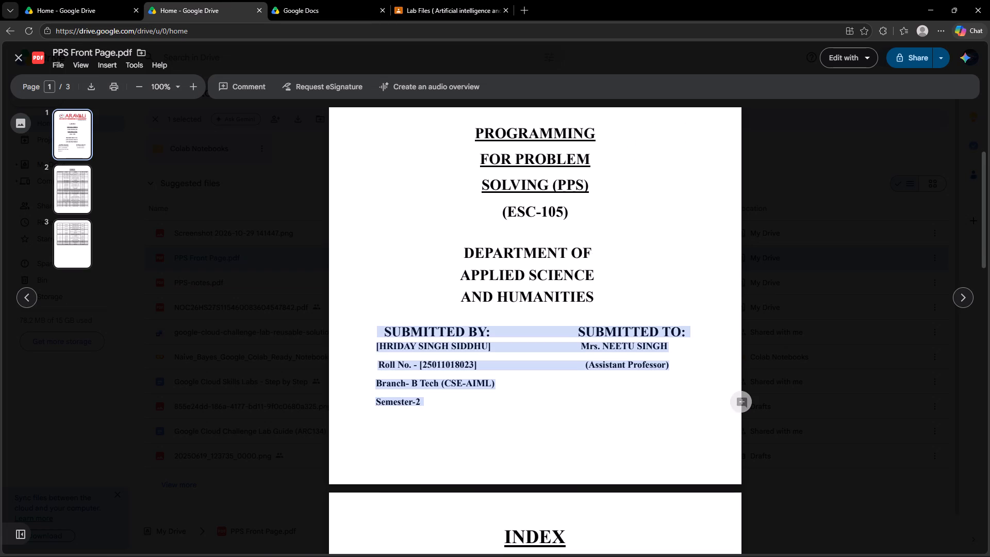
{"action": "left_click_drag", "start_coordinate": [423, 319], "coordinate": [457, 139]}
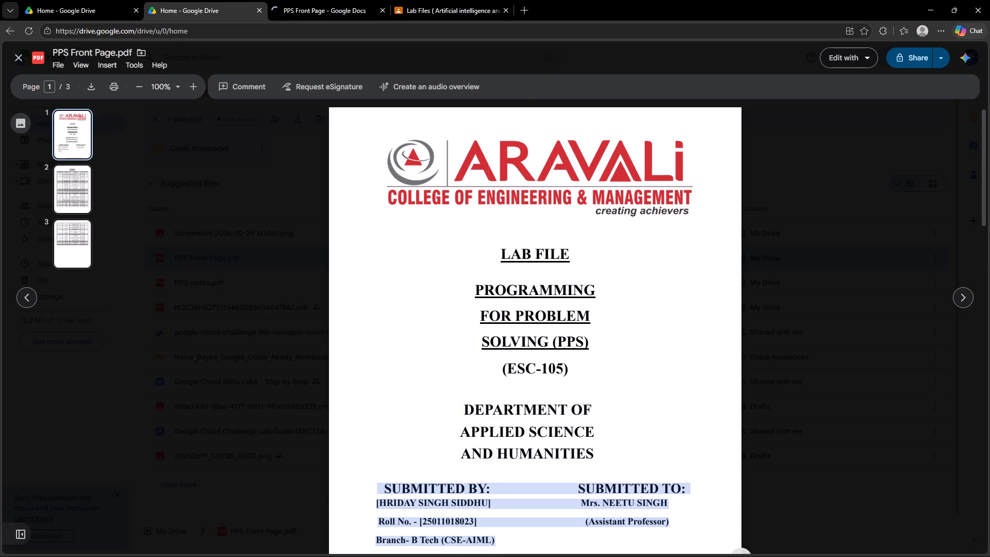
{"action": "left_click_drag", "start_coordinate": [457, 139], "coordinate": [507, 250]}
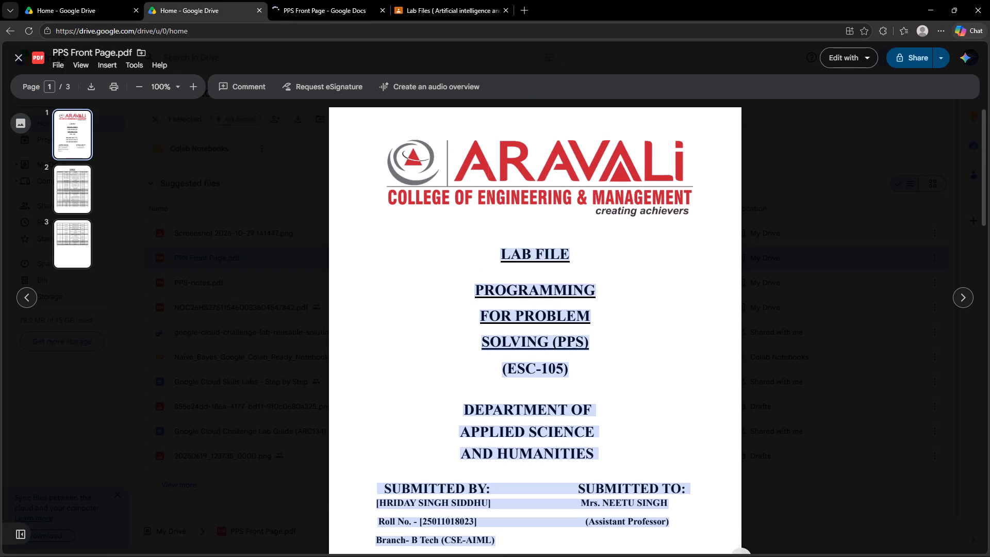
{"action": "key", "text": "ctrl+c"}
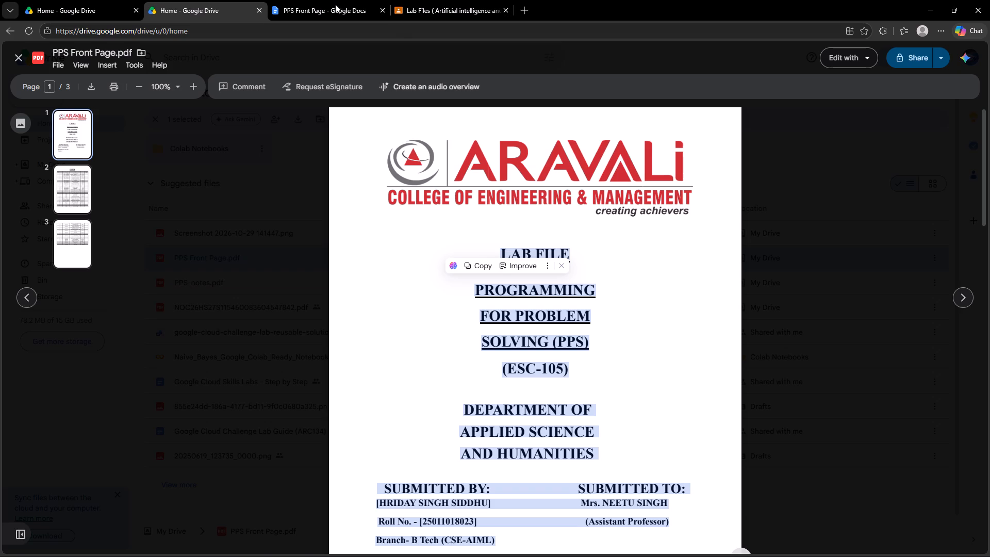
In the converted PPS Front Page document, space "SUBMITTED TO:" away from "SUBMITTED BY:" so they form two separate column headings.
{"action": "left_click", "coordinate": [335, 0]}
{"action": "scroll", "coordinate": [416, 288], "scroll_direction": "down", "scroll_amount": 1}
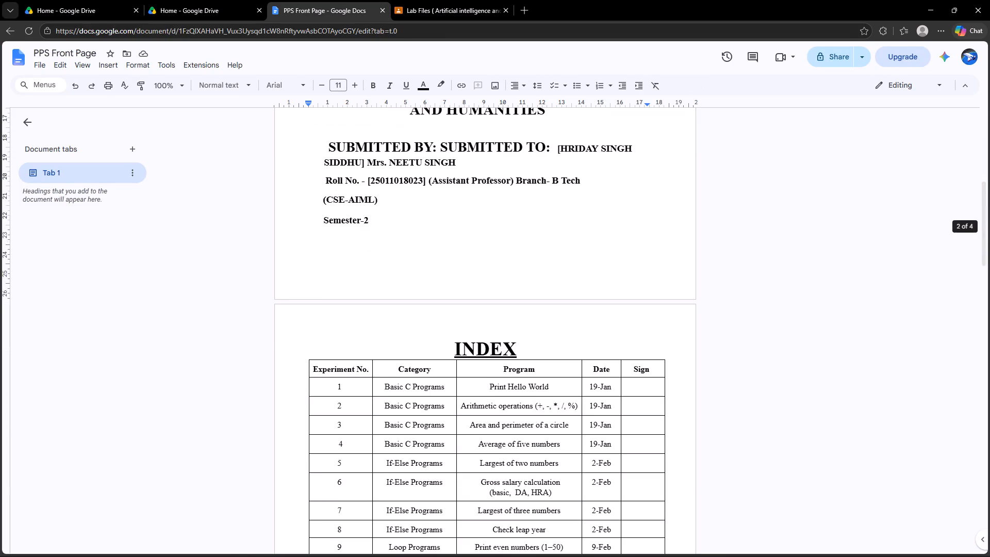
{"action": "scroll", "coordinate": [416, 288], "scroll_direction": "down", "scroll_amount": 1}
{"action": "scroll", "coordinate": [416, 288], "scroll_direction": "up", "scroll_amount": 2}
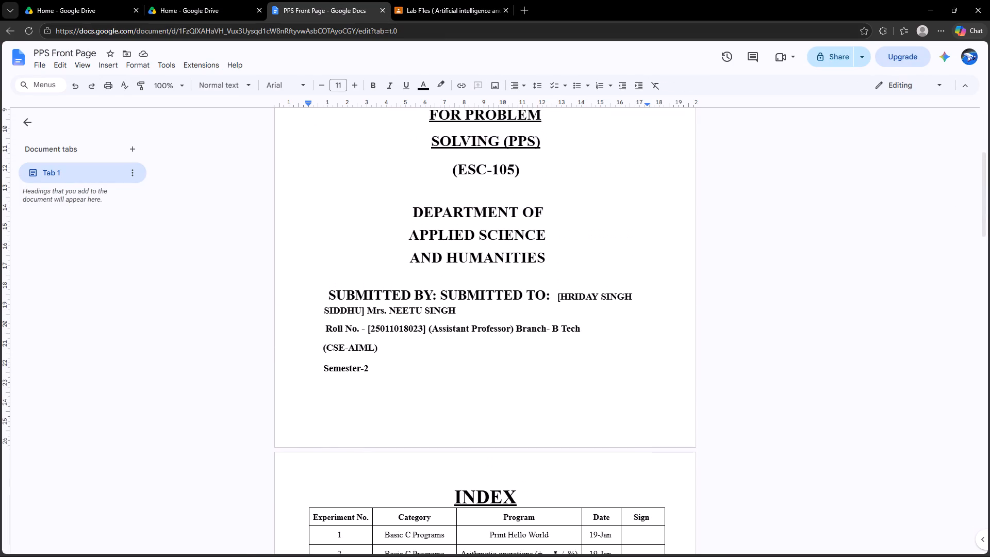
{"action": "left_click", "coordinate": [438, 296]}
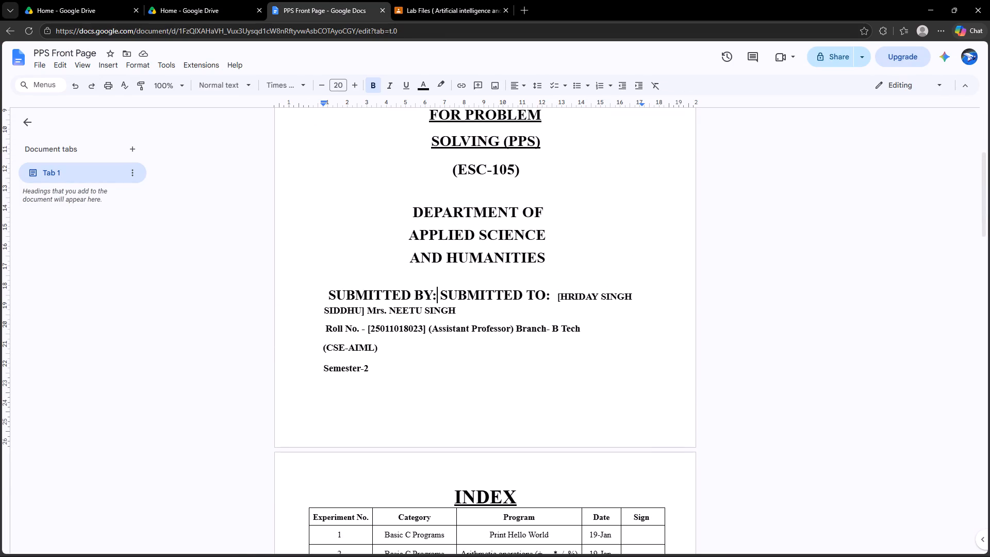
{"action": "key", "text": "space"}
{"action": "key", "text": "space"}
{"action": "key", "text": "space"}
{"action": "key", "text": "space"}
{"action": "key", "text": "space"}
{"action": "key", "text": "space"}
{"action": "key", "text": "space"}
{"action": "key", "text": "space"}
{"action": "key", "text": "space"}
{"action": "key", "text": "space"}
{"action": "key", "text": "space"}
{"action": "key", "text": "space"}
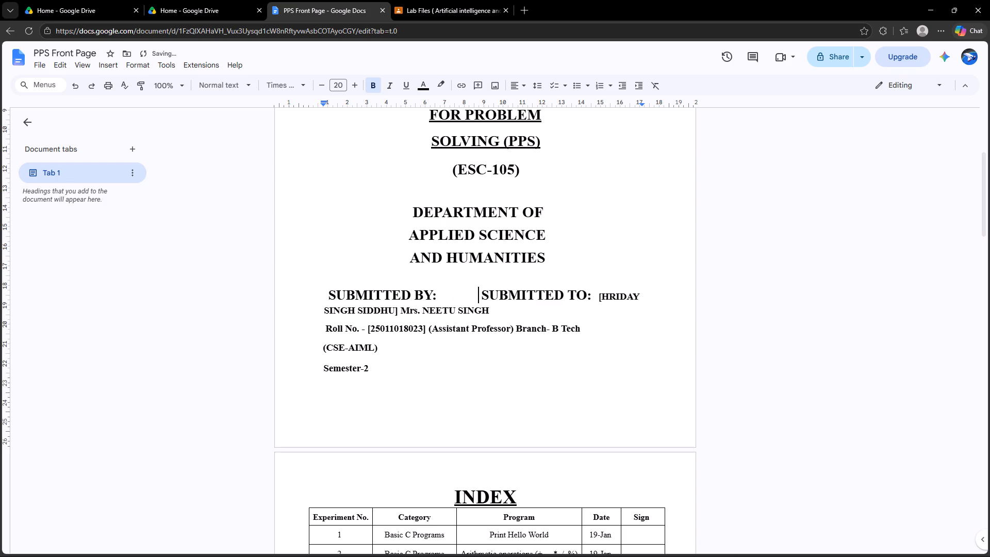
{"action": "key", "text": "space"}
{"action": "key", "text": "space"}
{"action": "key", "text": "space"}
{"action": "key", "text": "space"}
{"action": "key", "text": "space"}
{"action": "key", "text": "space"}
{"action": "key", "text": "space"}
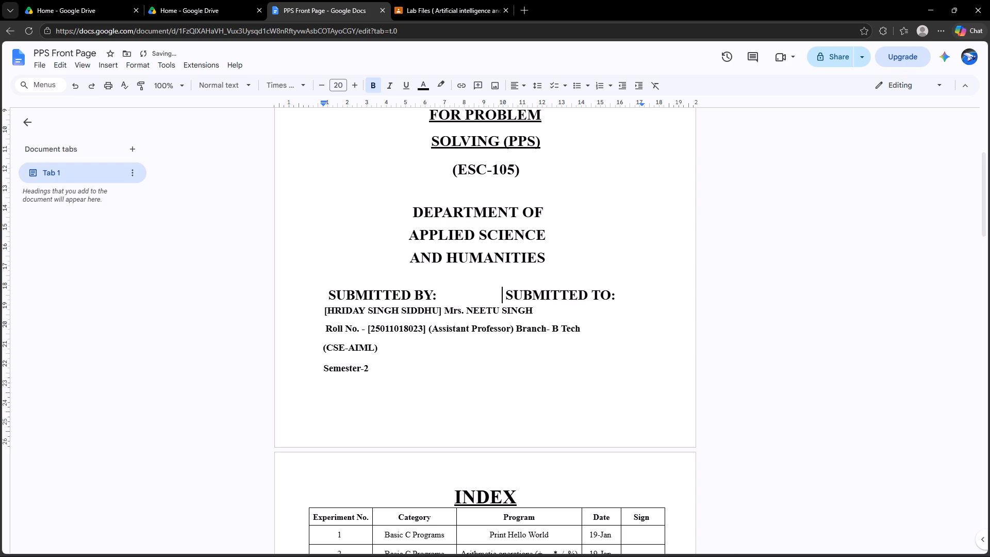
{"action": "key", "text": "space"}
{"action": "key", "text": "space"}
{"action": "key", "text": "space"}
{"action": "key", "text": "space"}
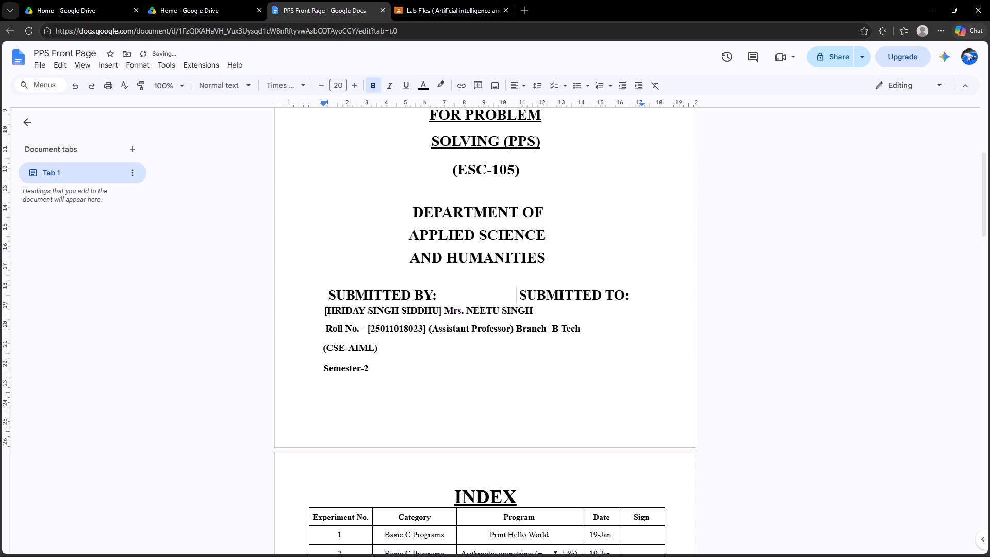
Add spaces after the student's bracketed name so the professor's name is aligned beneath "SUBMITTED TO:".
{"action": "left_click", "coordinate": [439, 317]}
{"action": "left_click", "coordinate": [443, 306]}
{"action": "key", "text": "space"}
{"action": "key", "text": "space"}
{"action": "key", "text": "space"}
{"action": "key", "text": "space"}
{"action": "key", "text": "space"}
{"action": "key", "text": "space"}
{"action": "key", "text": "space"}
{"action": "key", "text": "space"}
{"action": "key", "text": "space"}
{"action": "key", "text": "space"}
{"action": "key", "text": "space"}
{"action": "key", "text": "space"}
{"action": "key", "text": "space"}
{"action": "key", "text": "space"}
{"action": "key", "text": "space"}
{"action": "key", "text": "space"}
{"action": "key", "text": "space"}
{"action": "key", "text": "space"}
{"action": "key", "text": "space"}
{"action": "key", "text": "space"}
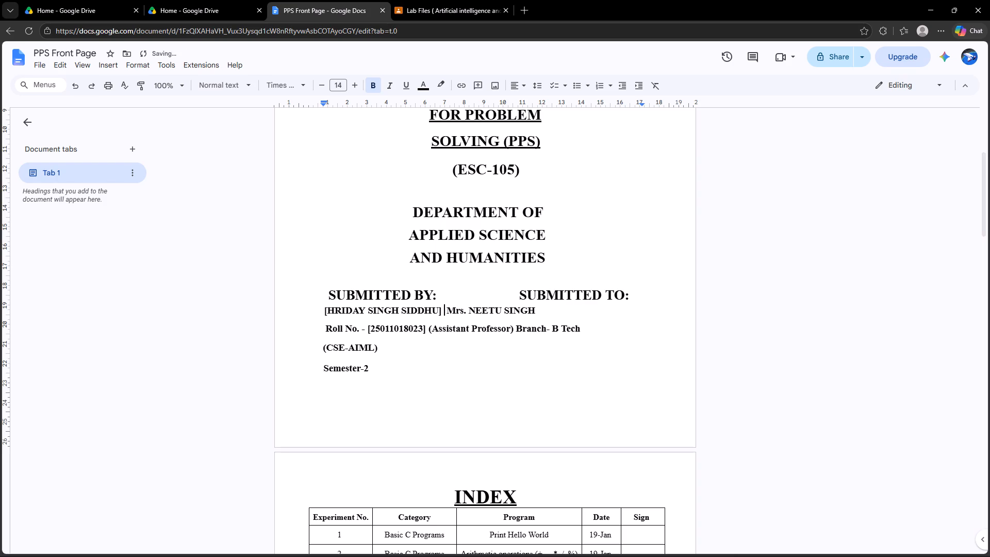
{"action": "key", "text": "space"}
{"action": "key", "text": "space"}
{"action": "key", "text": "space"}
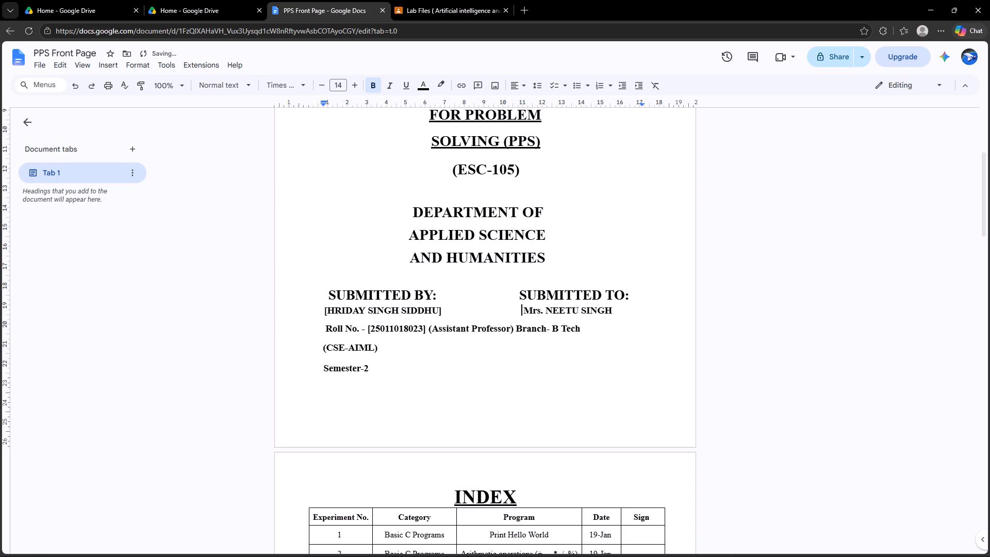
{"action": "key", "text": "space"}
{"action": "key", "text": "space"}
{"action": "key", "text": "space"}
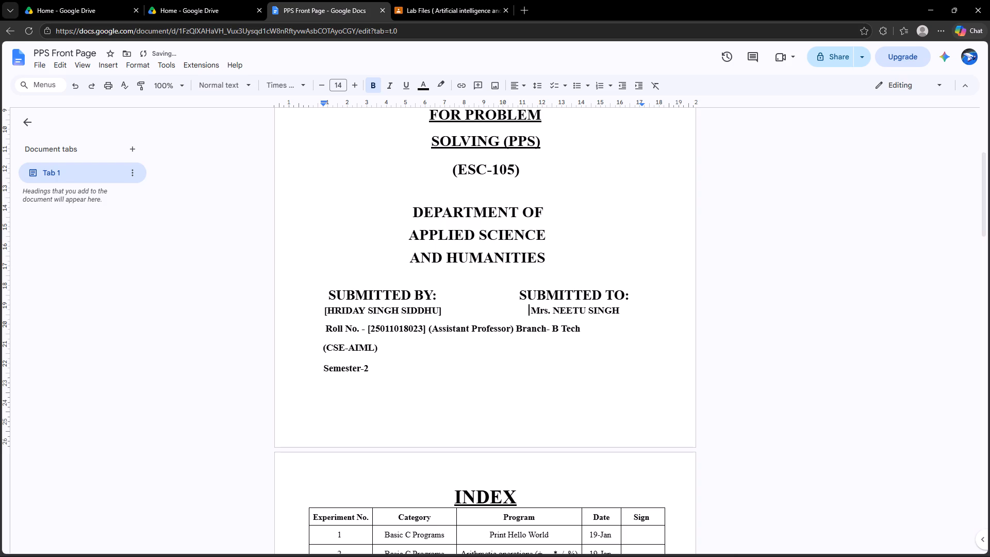
{"action": "key", "text": "BackSpace"}
{"action": "key", "text": "space"}
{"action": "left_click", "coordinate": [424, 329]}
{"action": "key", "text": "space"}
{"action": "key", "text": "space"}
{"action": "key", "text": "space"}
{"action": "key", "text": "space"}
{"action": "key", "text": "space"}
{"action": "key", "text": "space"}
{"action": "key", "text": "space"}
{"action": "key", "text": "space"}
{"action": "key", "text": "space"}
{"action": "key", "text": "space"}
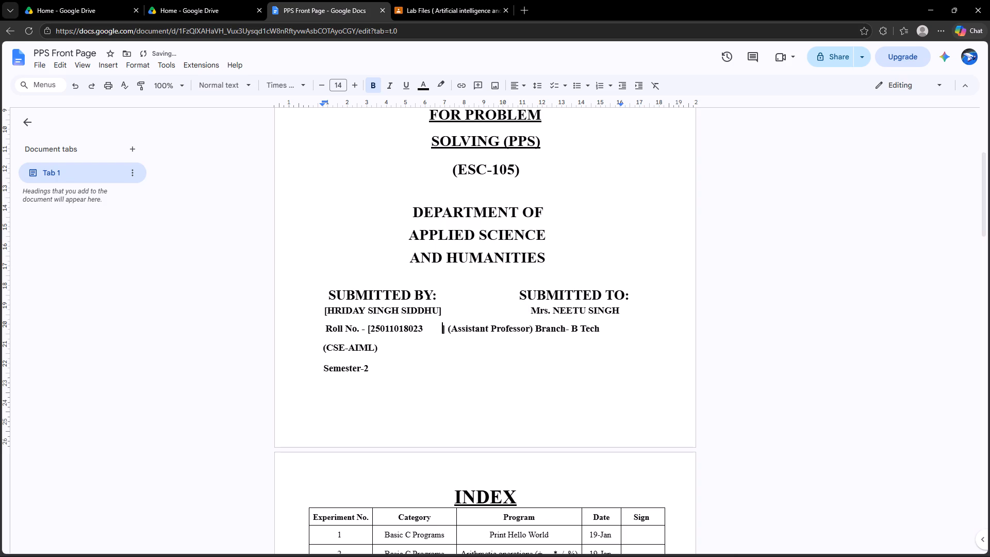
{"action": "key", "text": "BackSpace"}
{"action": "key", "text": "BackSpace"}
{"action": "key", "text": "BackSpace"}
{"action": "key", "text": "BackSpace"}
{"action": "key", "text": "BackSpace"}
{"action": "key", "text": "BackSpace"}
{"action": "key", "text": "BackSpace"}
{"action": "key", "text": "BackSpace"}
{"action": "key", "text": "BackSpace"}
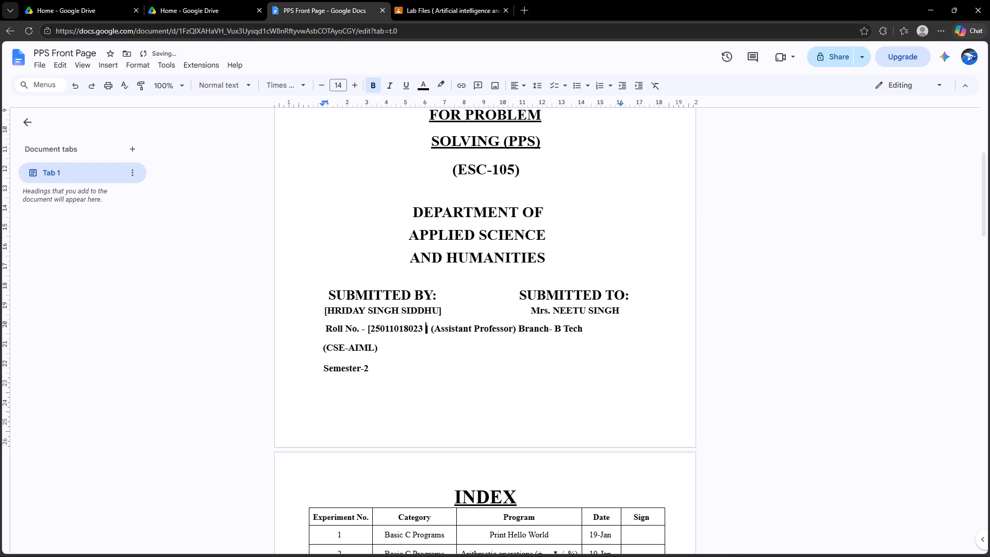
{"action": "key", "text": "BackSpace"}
Add spaces after the roll number's closing bracket so "(Assistant Professor)" aligns beneath the professor's name and the Branch text moves to its own line.
{"action": "key", "text": "Right"}
{"action": "key", "text": "Right"}
{"action": "key", "text": "space"}
{"action": "key", "text": "space"}
{"action": "key", "text": "space"}
{"action": "key", "text": "space"}
{"action": "key", "text": "space"}
{"action": "key", "text": "space"}
{"action": "key", "text": "space"}
{"action": "key", "text": "space"}
{"action": "key", "text": "space"}
{"action": "key", "text": "space"}
{"action": "key", "text": "space"}
{"action": "key", "text": "space"}
{"action": "key", "text": "space"}
{"action": "key", "text": "space"}
{"action": "key", "text": "space"}
{"action": "key", "text": "space"}
{"action": "key", "text": "space"}
{"action": "key", "text": "space"}
{"action": "key", "text": "space"}
{"action": "key", "text": "space"}
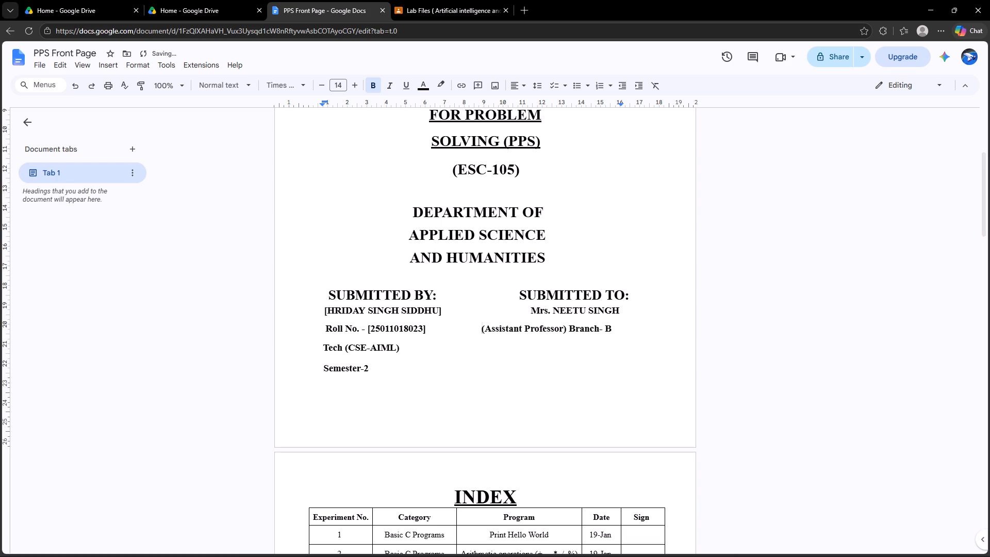
{"action": "key", "text": "space"}
{"action": "key", "text": "space"}
{"action": "key", "text": "space"}
{"action": "key", "text": "space"}
{"action": "key", "text": "space"}
{"action": "key", "text": "space"}
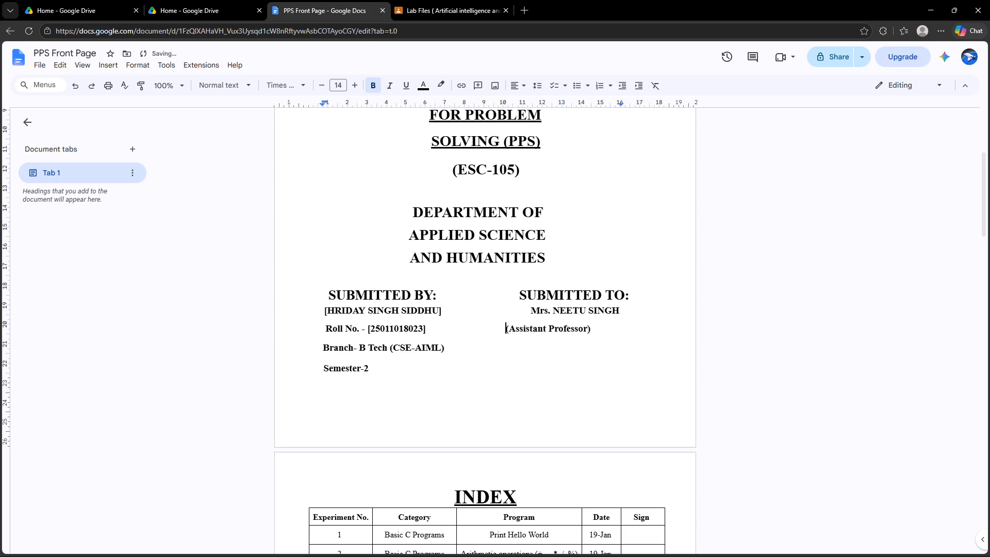
{"action": "key", "text": "space"}
{"action": "key", "text": "space"}
{"action": "key", "text": "space"}
{"action": "key", "text": "space"}
{"action": "key", "text": "space"}
{"action": "key", "text": "space"}
{"action": "key", "text": "space"}
{"action": "key", "text": "space"}
{"action": "key", "text": "space"}
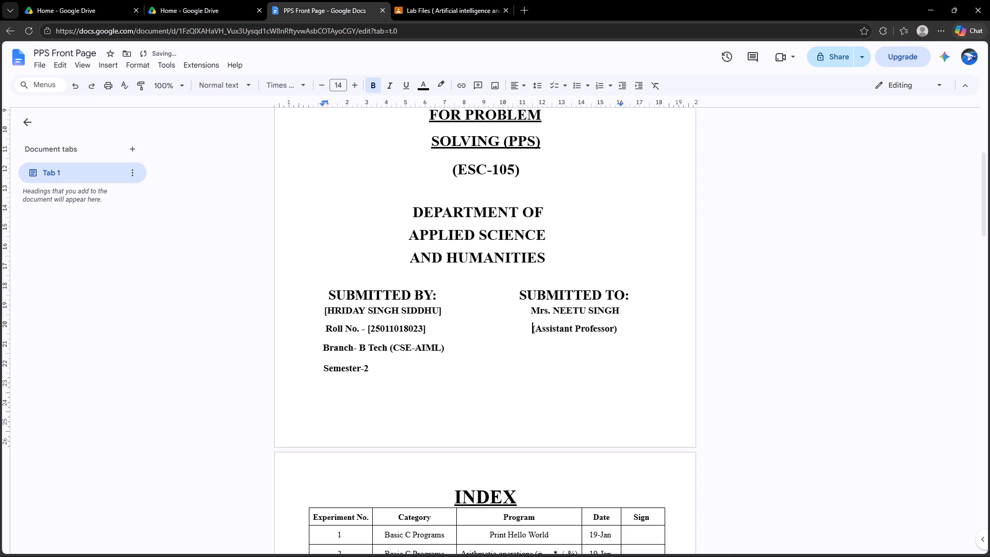
{"action": "key", "text": "space"}
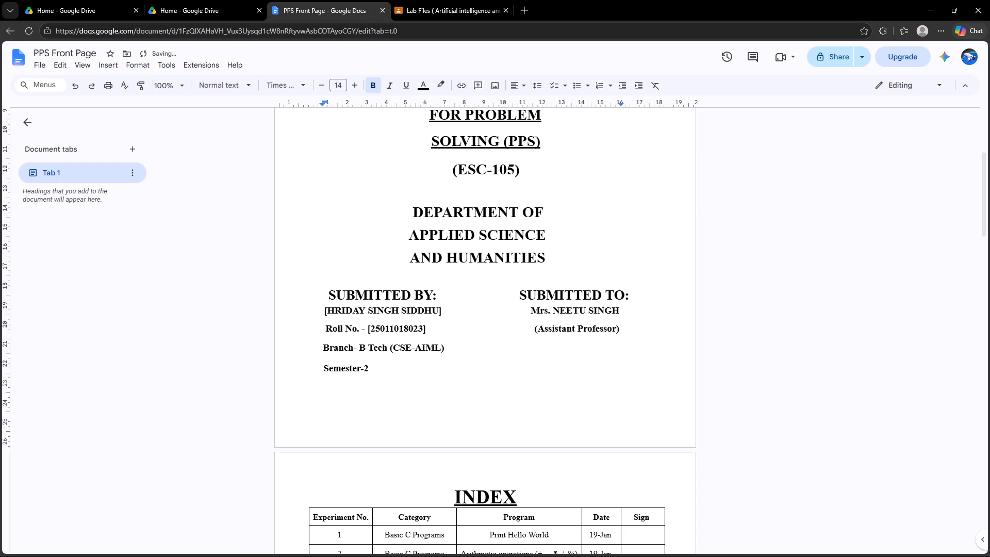
Indent the Semester line on the cover page by inserting nine spaces before it.
{"action": "left_click", "coordinate": [324, 368]}
{"action": "key", "text": "space"}
{"action": "key", "text": "space"}
{"action": "key", "text": "space"}
{"action": "key", "text": "space"}
{"action": "key", "text": "space"}
{"action": "key", "text": "space"}
{"action": "key", "text": "space"}
{"action": "key", "text": "space"}
{"action": "key", "text": "space"}
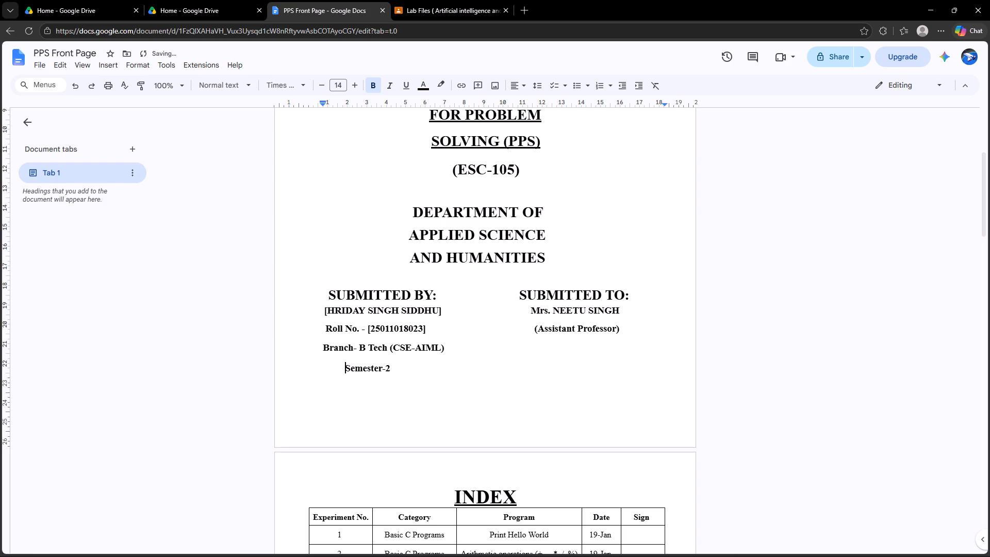
Change the semester number on the cover page to 3.
{"action": "left_click", "coordinate": [416, 366]}
{"action": "key", "text": "BackSpace"}
{"action": "key", "text": "BackSpace"}
{"action": "key", "text": "3"}
Insert one space before "Branch- B Tech (CSE-AIML)" on the cover page.
{"action": "left_click", "coordinate": [323, 347]}
{"action": "key", "text": "space"}
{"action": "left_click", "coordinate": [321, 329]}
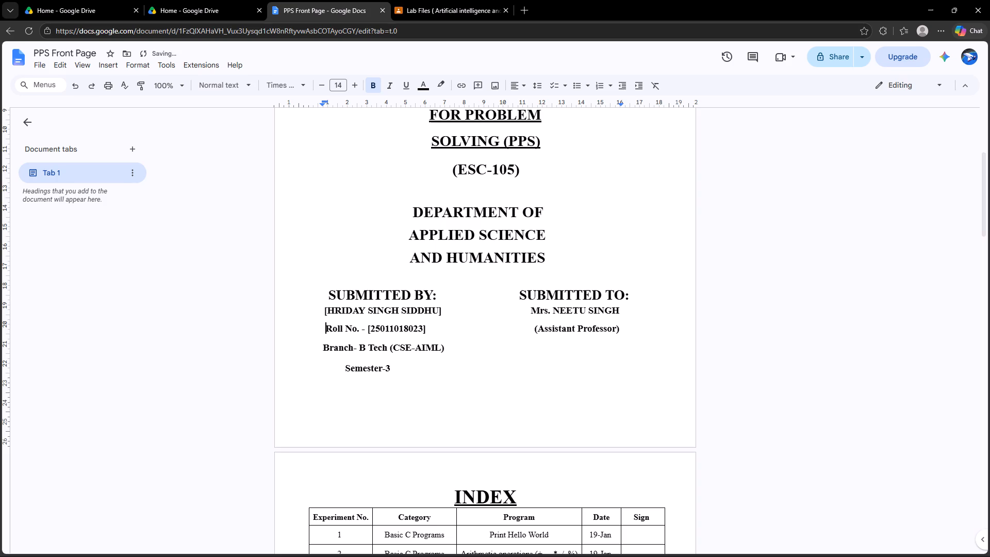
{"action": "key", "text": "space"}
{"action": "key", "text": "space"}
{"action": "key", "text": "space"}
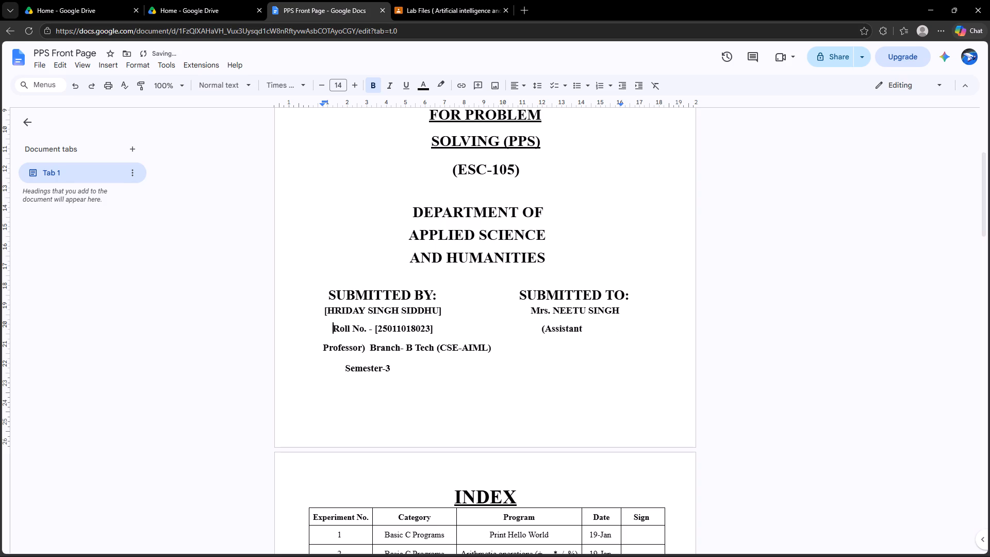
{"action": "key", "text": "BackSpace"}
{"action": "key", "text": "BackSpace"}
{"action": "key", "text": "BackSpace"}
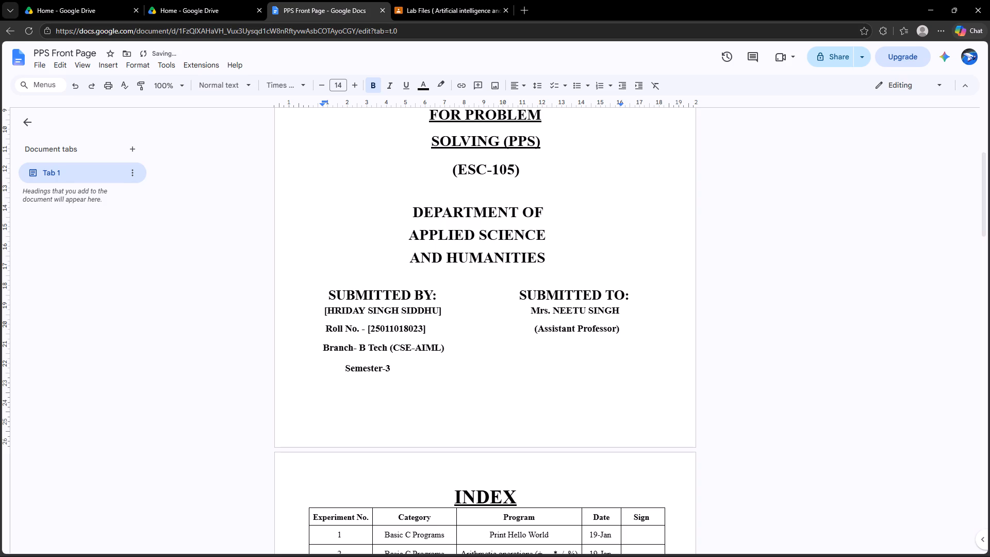
Move the Roll No. text two spaces to the right, deleting two spaces before "(Assistant Professor)" to keep that text aligned.
{"action": "left_click", "coordinate": [481, 327]}
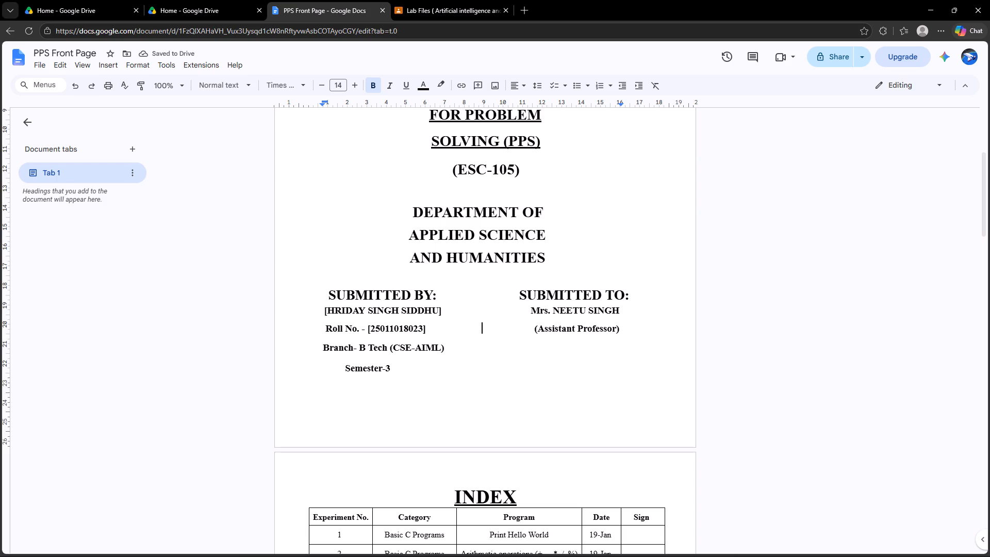
{"action": "left_click", "coordinate": [481, 327]}
{"action": "key", "text": "BackSpace"}
{"action": "key", "text": "BackSpace"}
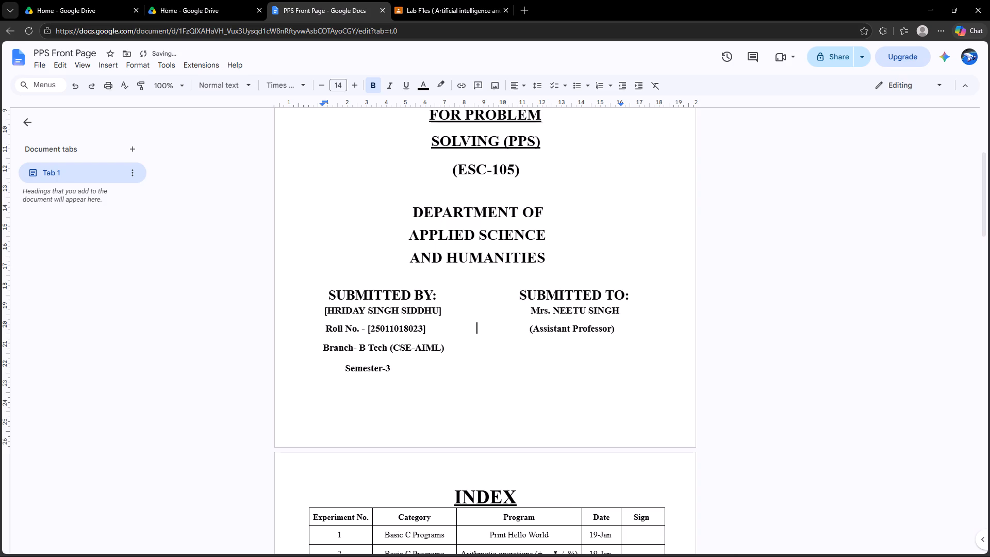
{"action": "left_click", "coordinate": [324, 328]}
{"action": "key", "text": "space"}
{"action": "key", "text": "space"}
{"action": "key", "text": "space"}
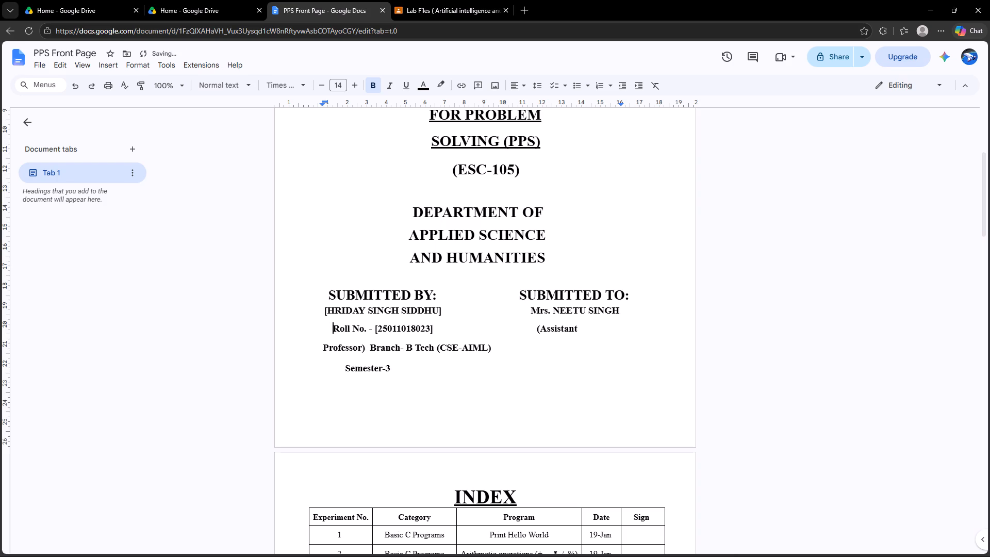
{"action": "key", "text": "BackSpace"}
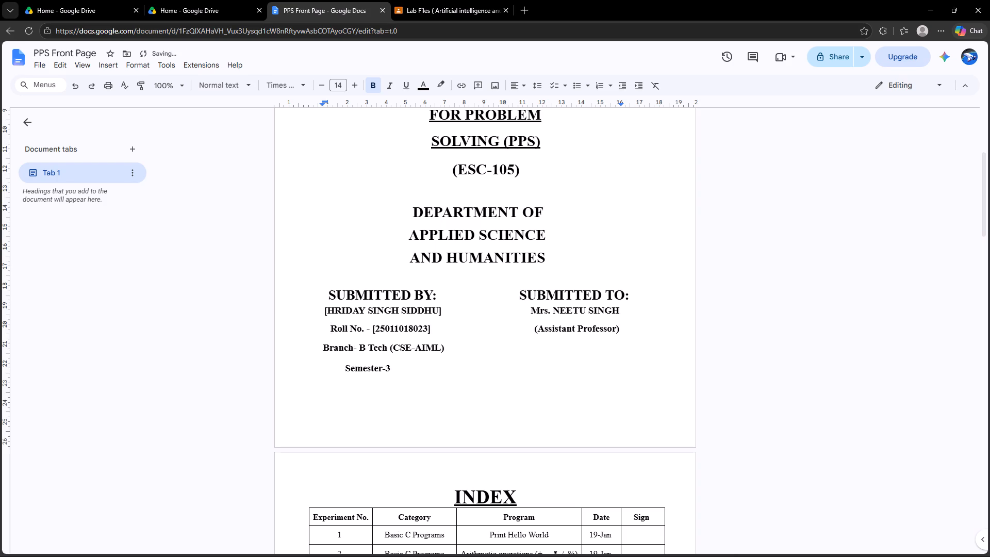
Remove the square brackets around the student's name and add two spaces after it to realign the professor's name.
{"action": "left_click", "coordinate": [326, 309]}
{"action": "key", "text": "BackSpace"}
{"action": "key", "text": "Right"}
{"action": "key", "text": "Right"}
{"action": "key", "text": "Right"}
{"action": "key", "text": "Right"}
{"action": "key", "text": "Right"}
{"action": "key", "text": "Right"}
{"action": "key", "text": "Right"}
{"action": "key", "text": "Right"}
{"action": "key", "text": "Right"}
{"action": "key", "text": "Right"}
{"action": "key", "text": "Right"}
{"action": "key", "text": "Right"}
{"action": "key", "text": "Right"}
{"action": "key", "text": "Right"}
{"action": "key", "text": "Right"}
{"action": "key", "text": "Right"}
{"action": "key", "text": "Right"}
{"action": "key", "text": "Right"}
{"action": "key", "text": "Right"}
{"action": "key", "text": "Right"}
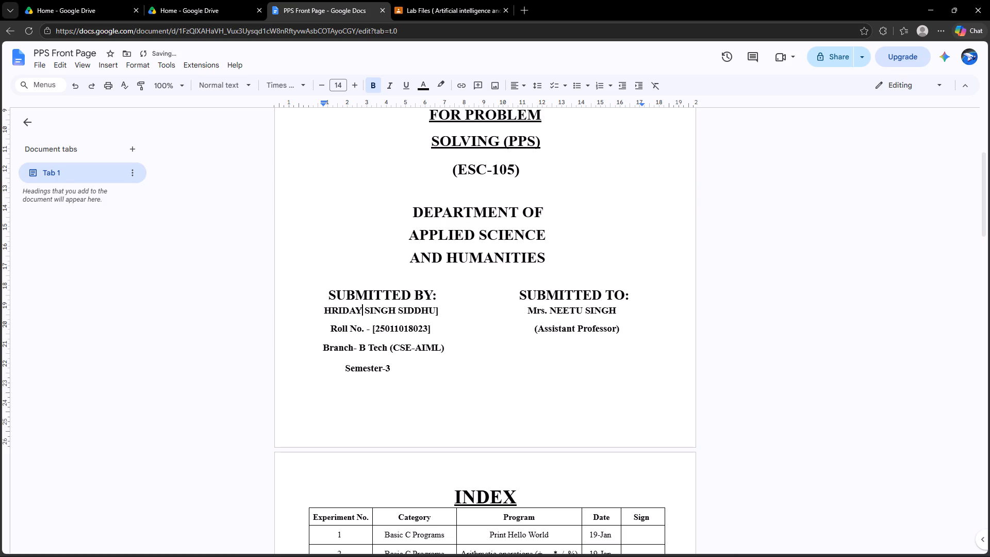
{"action": "key", "text": "BackSpace"}
{"action": "key", "text": "space"}
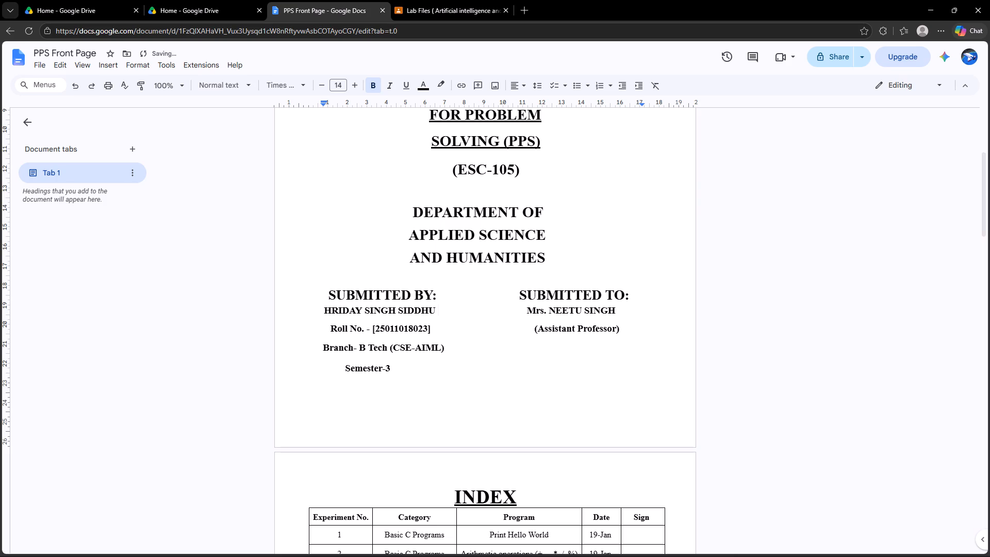
{"action": "key", "text": "space"}
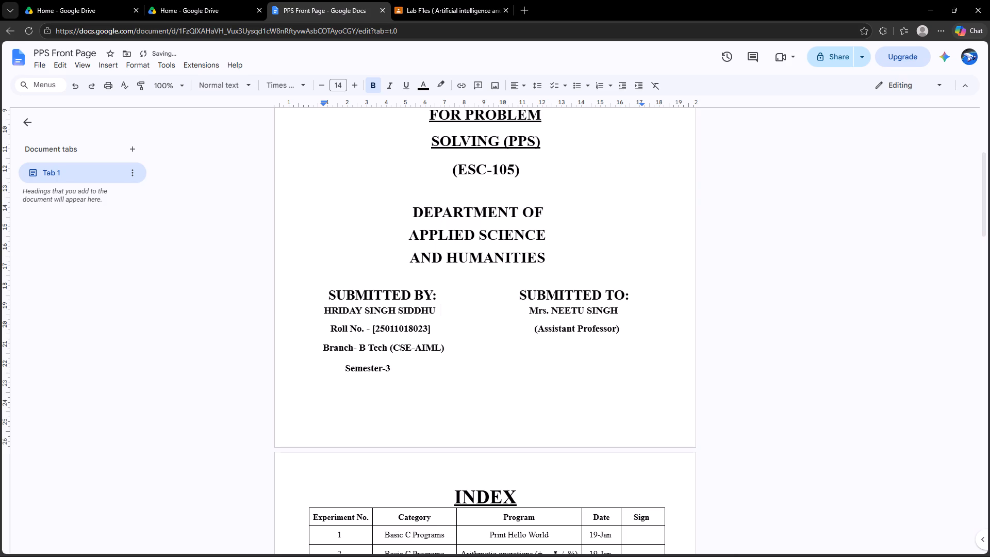
Move the college logo down and centre it above LAB FILE, at about X 3.4, Y 2.0.
{"action": "scroll", "coordinate": [519, 274], "scroll_direction": "up", "scroll_amount": 2}
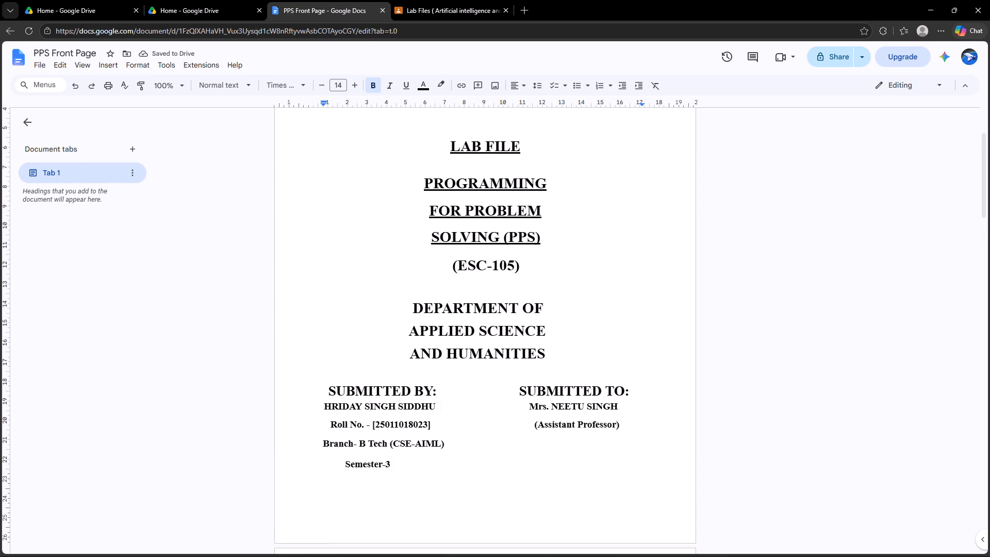
{"action": "scroll", "coordinate": [551, 362], "scroll_direction": "up", "scroll_amount": 2}
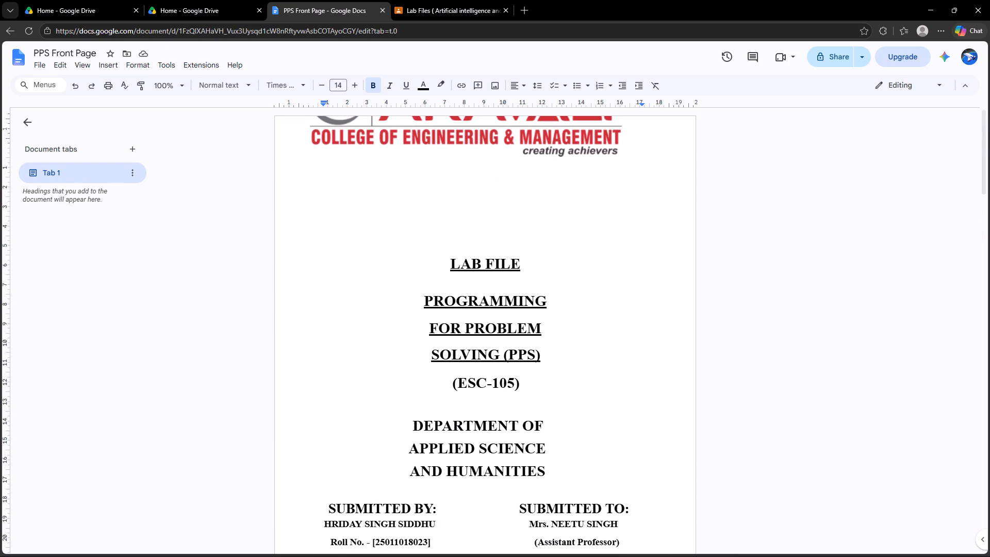
{"action": "left_click", "coordinate": [517, 223]}
{"action": "scroll", "coordinate": [517, 223], "scroll_direction": "up", "scroll_amount": 1}
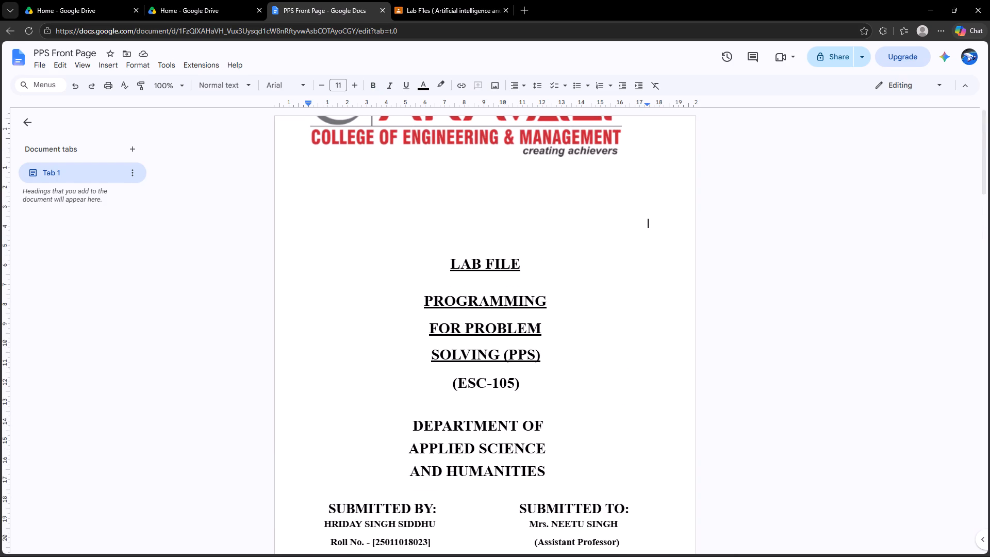
{"action": "scroll", "coordinate": [676, 215], "scroll_direction": "right", "scroll_amount": 1}
{"action": "left_click", "coordinate": [430, 121]}
{"action": "left_click", "coordinate": [329, 171]}
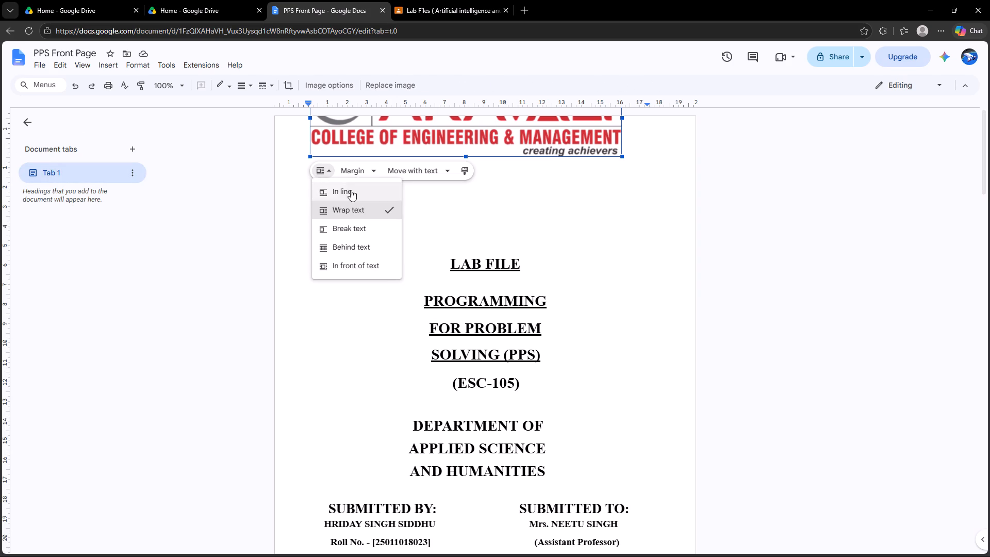
{"action": "left_click_drag", "start_coordinate": [482, 145], "coordinate": [516, 216]}
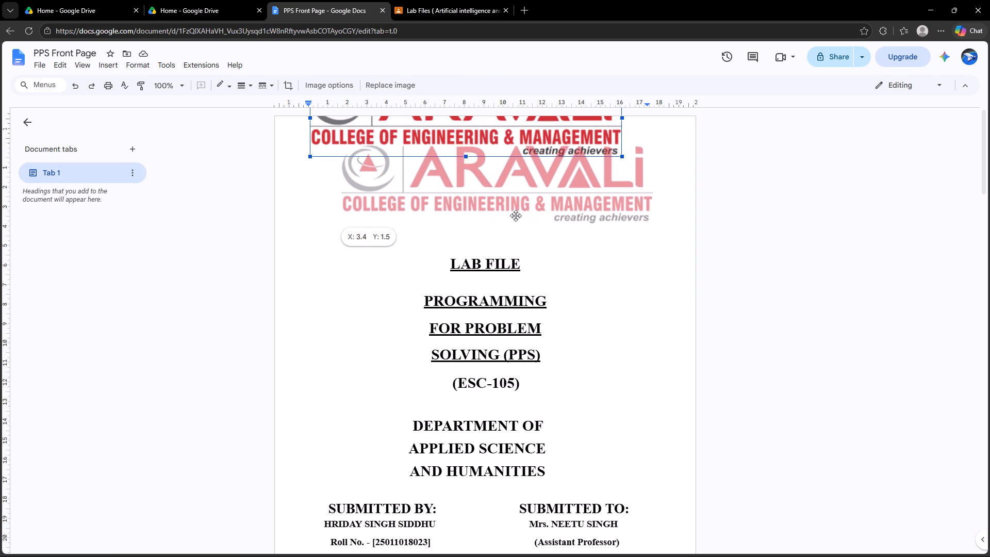
{"action": "left_click_drag", "start_coordinate": [516, 216], "coordinate": [525, 227]}
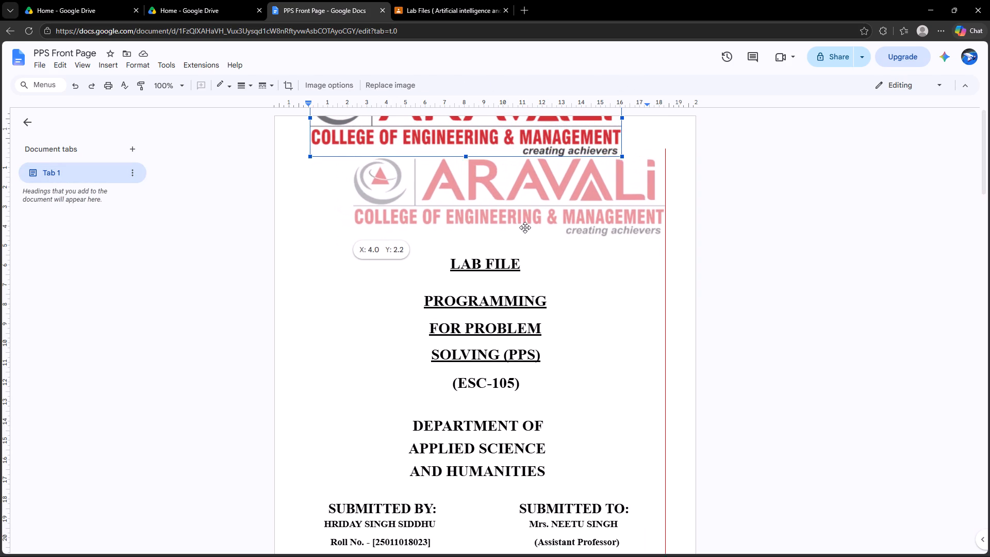
{"action": "left_click_drag", "start_coordinate": [525, 227], "coordinate": [500, 225]}
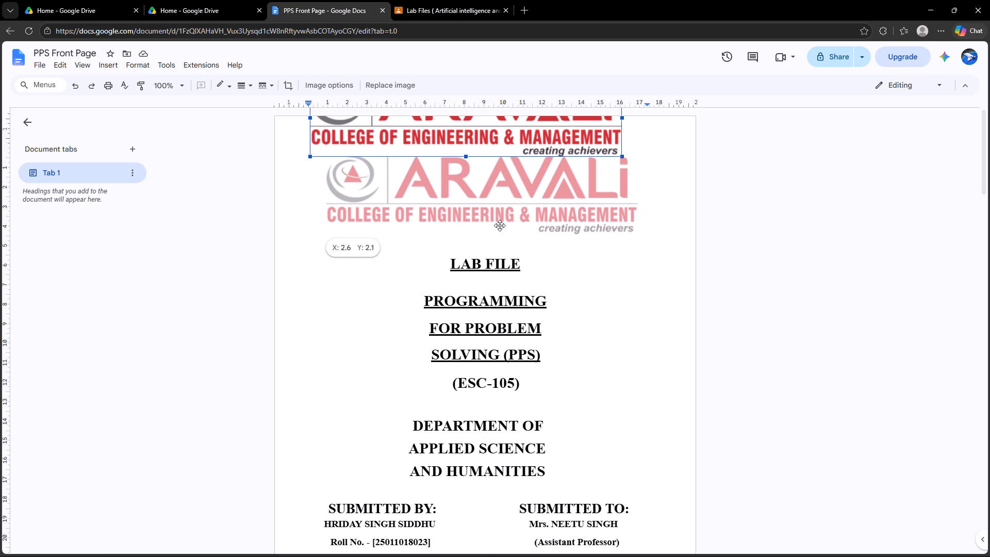
{"action": "left_click_drag", "start_coordinate": [500, 225], "coordinate": [505, 226]}
{"action": "left_click_drag", "start_coordinate": [575, 204], "coordinate": [586, 201]}
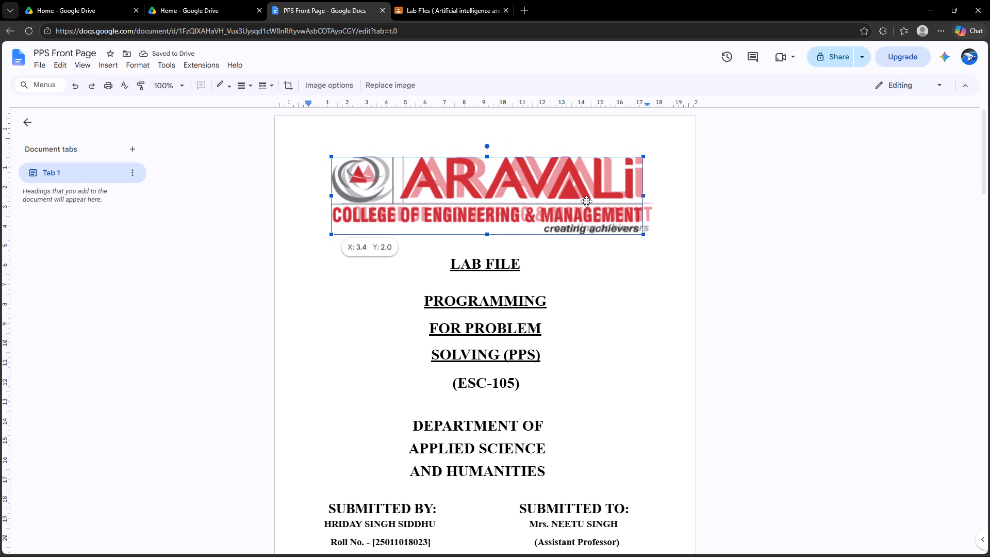
{"action": "left_click_drag", "start_coordinate": [586, 201], "coordinate": [585, 201]}
{"action": "left_click", "coordinate": [802, 221]}
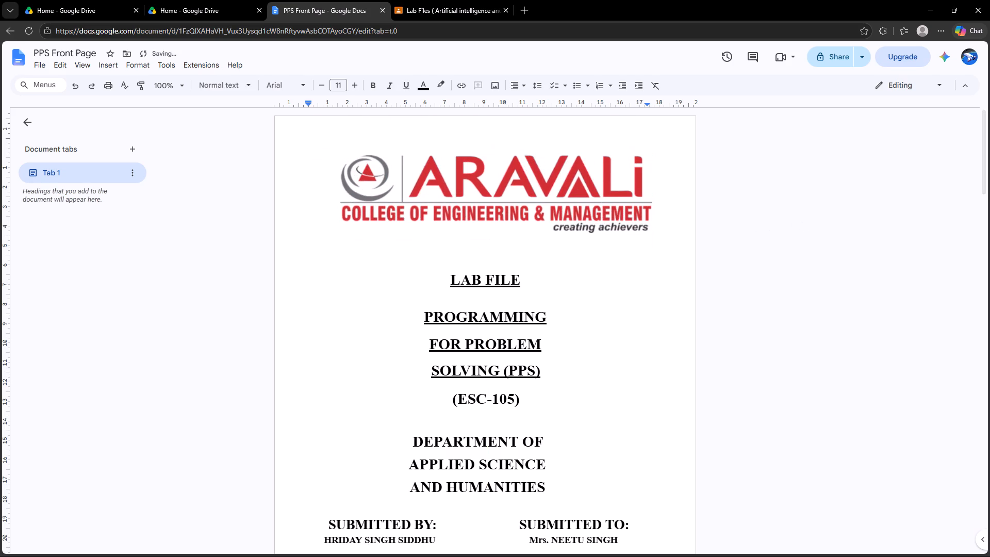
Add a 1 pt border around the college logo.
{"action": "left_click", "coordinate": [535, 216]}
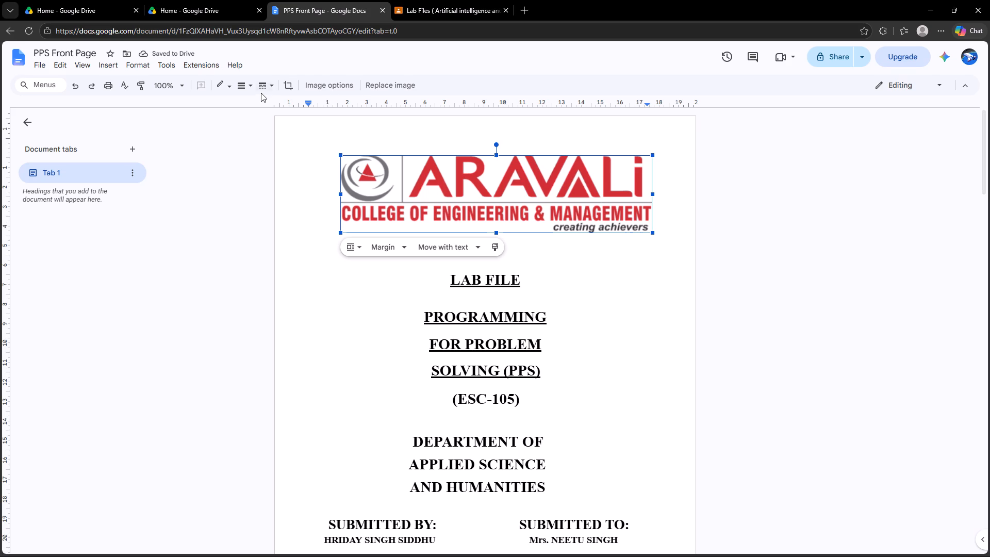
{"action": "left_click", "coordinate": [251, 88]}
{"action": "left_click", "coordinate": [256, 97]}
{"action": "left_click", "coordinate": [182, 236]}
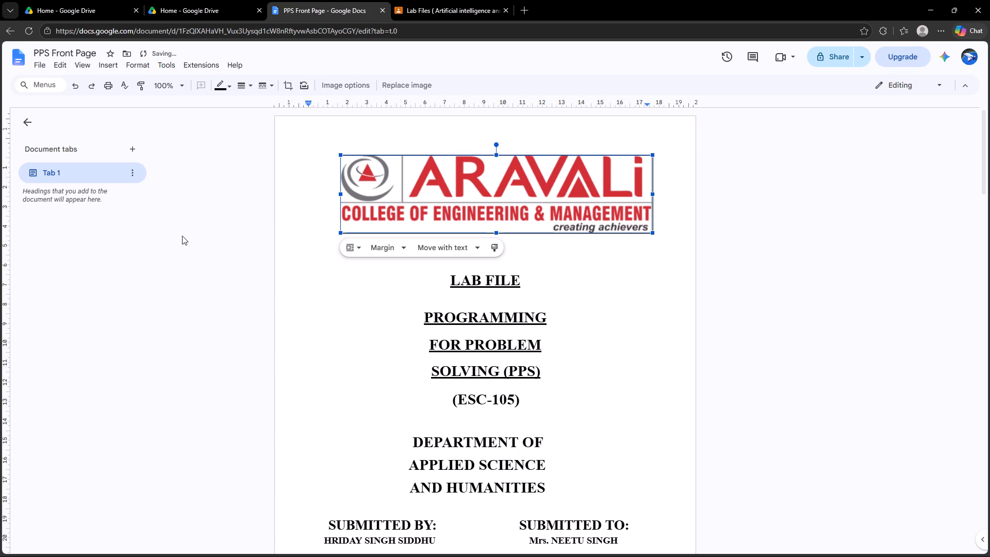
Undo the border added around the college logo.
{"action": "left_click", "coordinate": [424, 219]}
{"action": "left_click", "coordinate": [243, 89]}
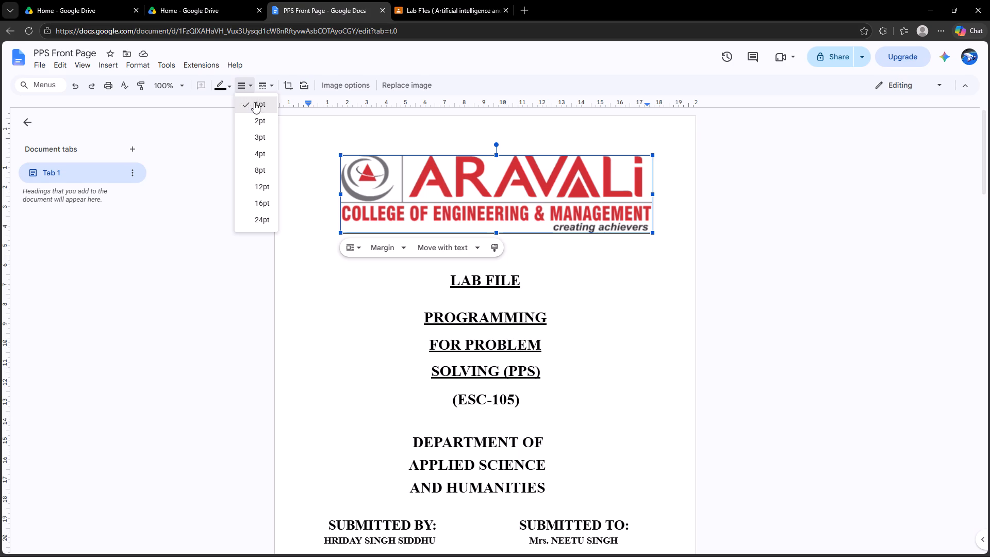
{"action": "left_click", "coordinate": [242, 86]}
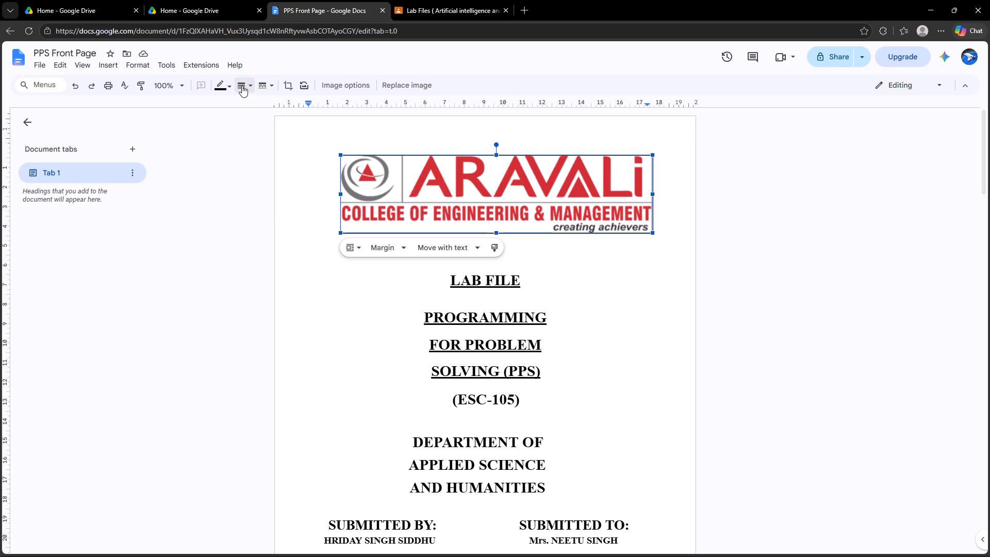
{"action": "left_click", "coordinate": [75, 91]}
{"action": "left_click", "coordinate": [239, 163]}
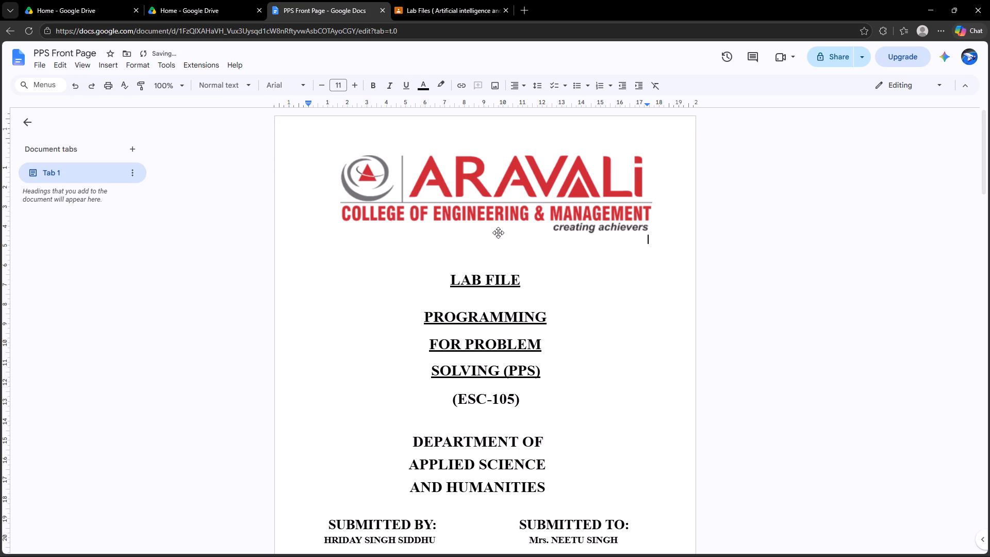
Open the shared himanshu(22) document from the college account's Drive as a reference for the cover page.
{"action": "scroll", "coordinate": [498, 233], "scroll_direction": "down", "scroll_amount": 1}
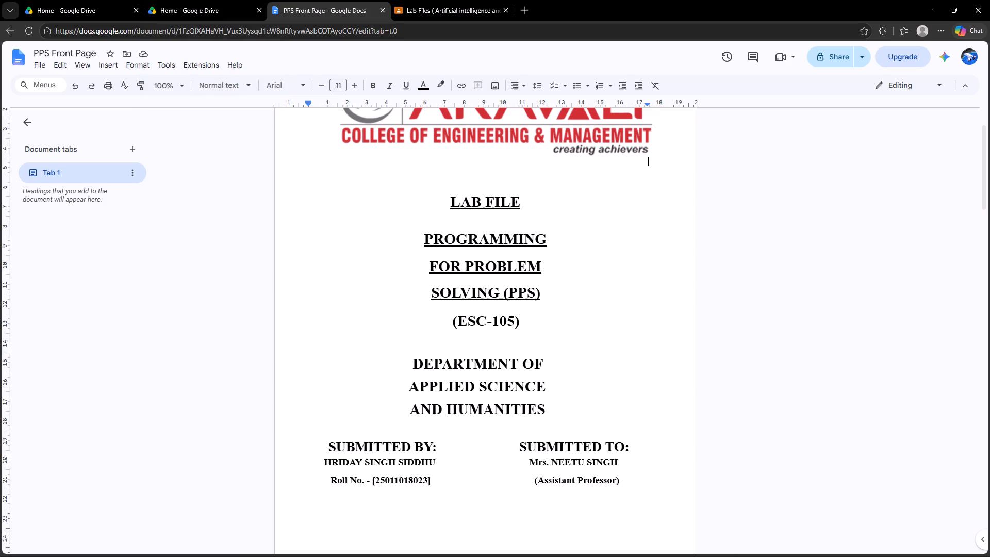
{"action": "left_click", "coordinate": [233, 0]}
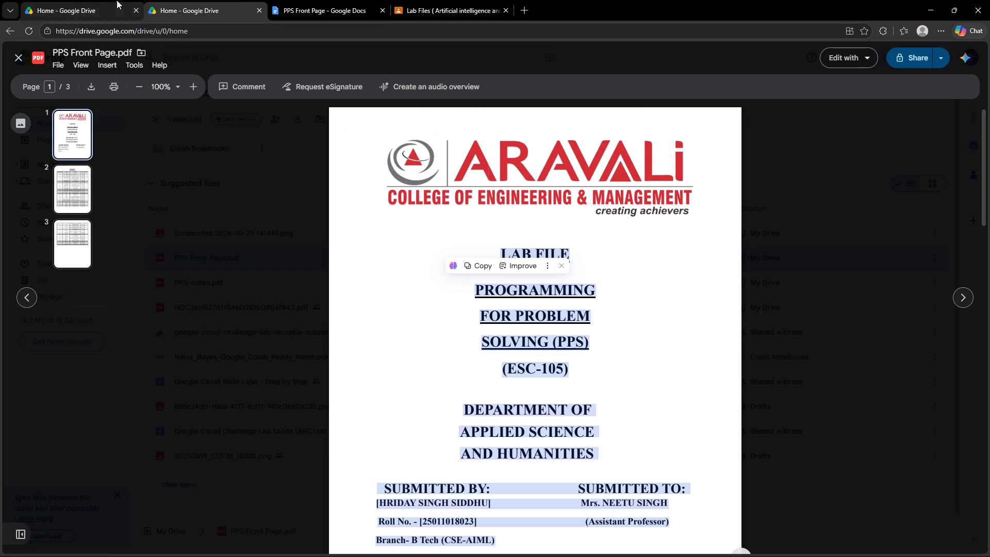
{"action": "left_click", "coordinate": [51, 13]}
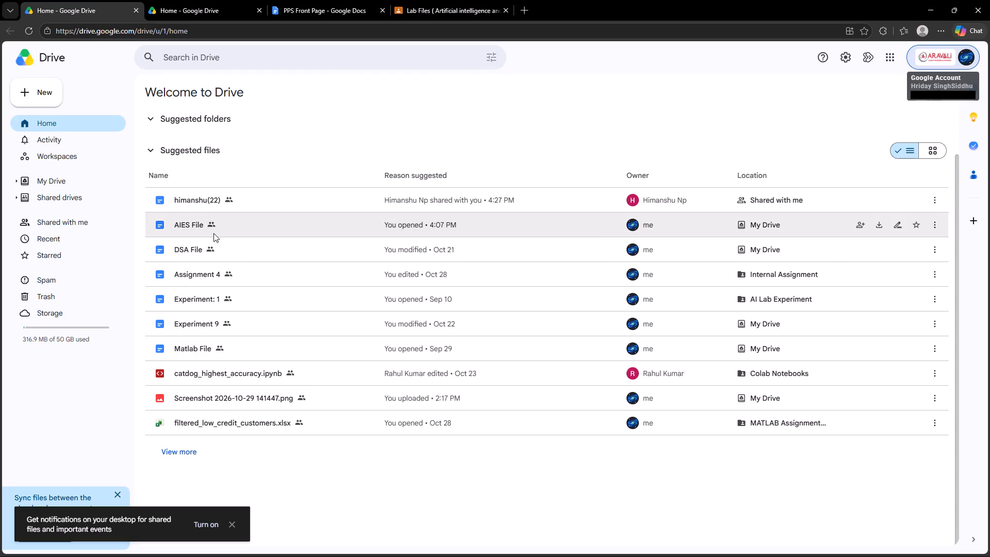
{"action": "double_click", "coordinate": [218, 204]}
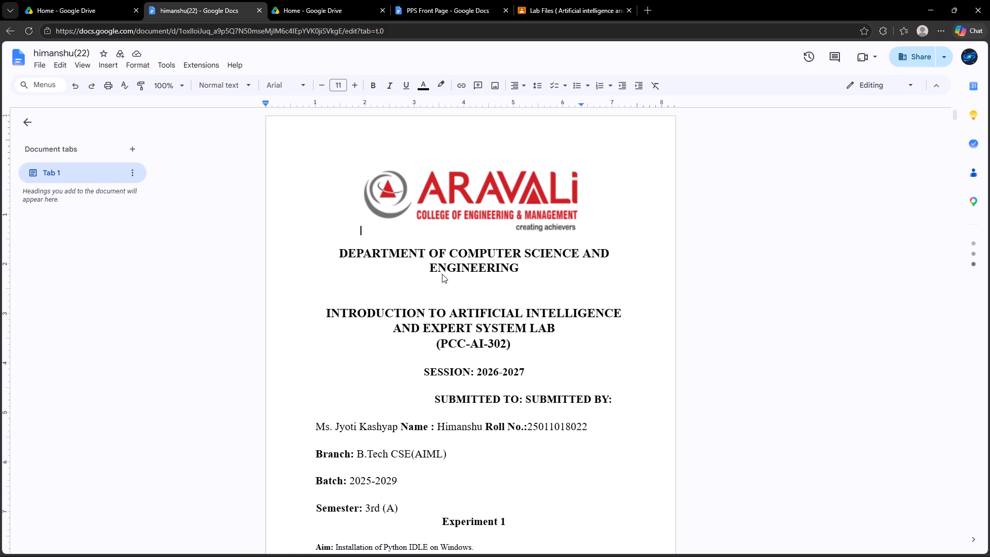
{"action": "scroll", "coordinate": [442, 274], "scroll_direction": "down", "scroll_amount": 1}
Close the Drive tab previewing PPS Front Page.pdf.
{"action": "left_click", "coordinate": [301, 0]}
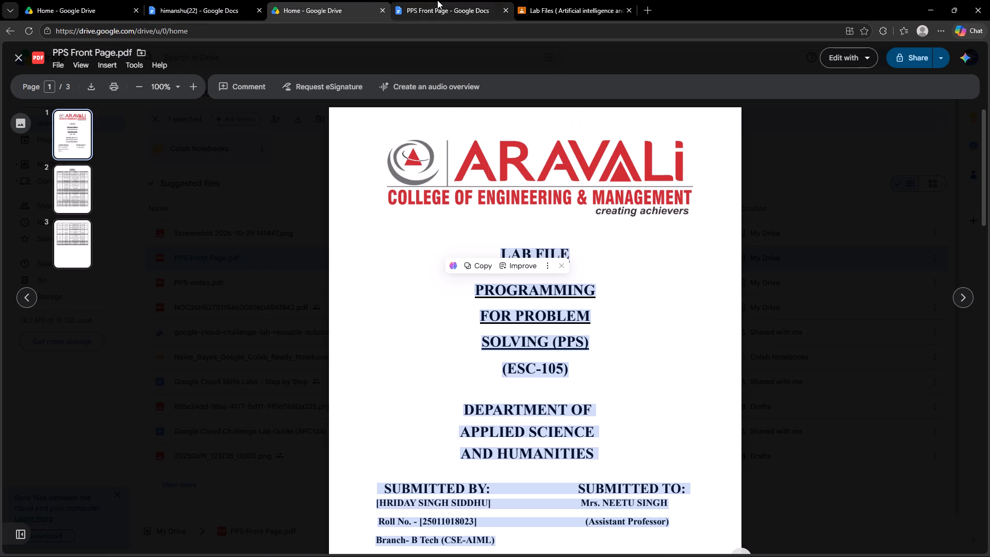
{"action": "left_click", "coordinate": [442, 0]}
{"action": "left_click", "coordinate": [568, 0]}
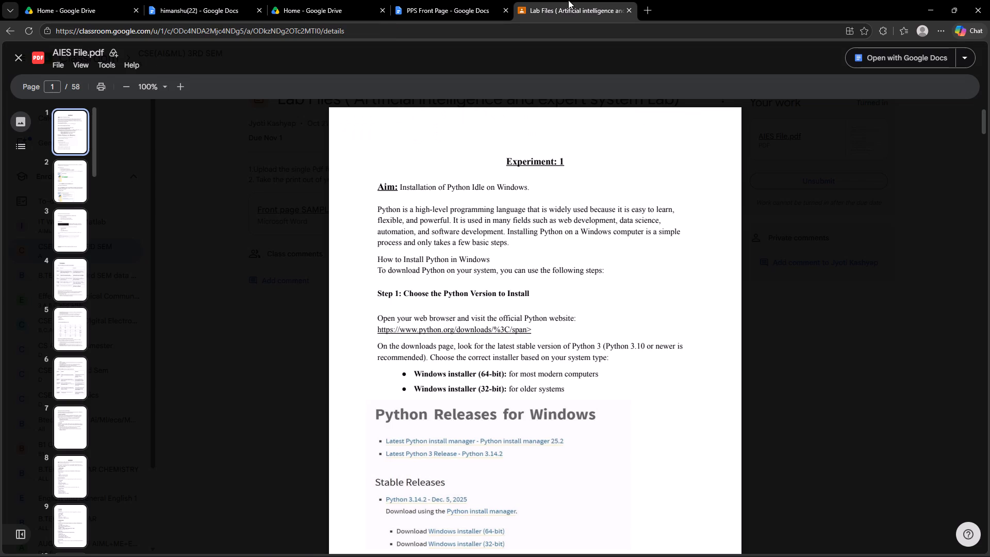
{"action": "left_click", "coordinate": [464, 0]}
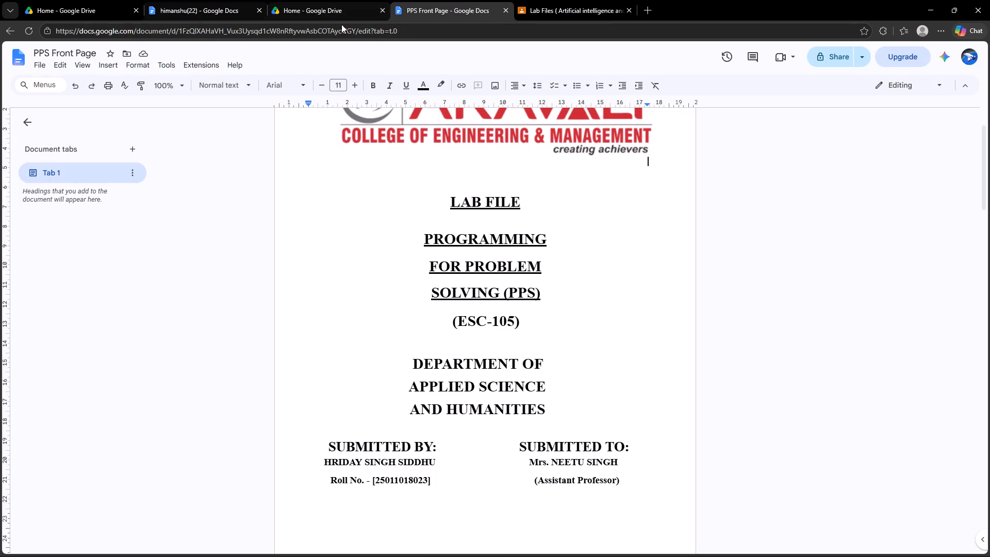
{"action": "left_click", "coordinate": [382, 10]}
Delete the "PROGRAMMING FOR PROBLEM SOLVING (PPS)" title below LAB FILE in PPS Front Page, checking the himanshu(22) cover for the replacement subject.
{"action": "left_click", "coordinate": [210, 0]}
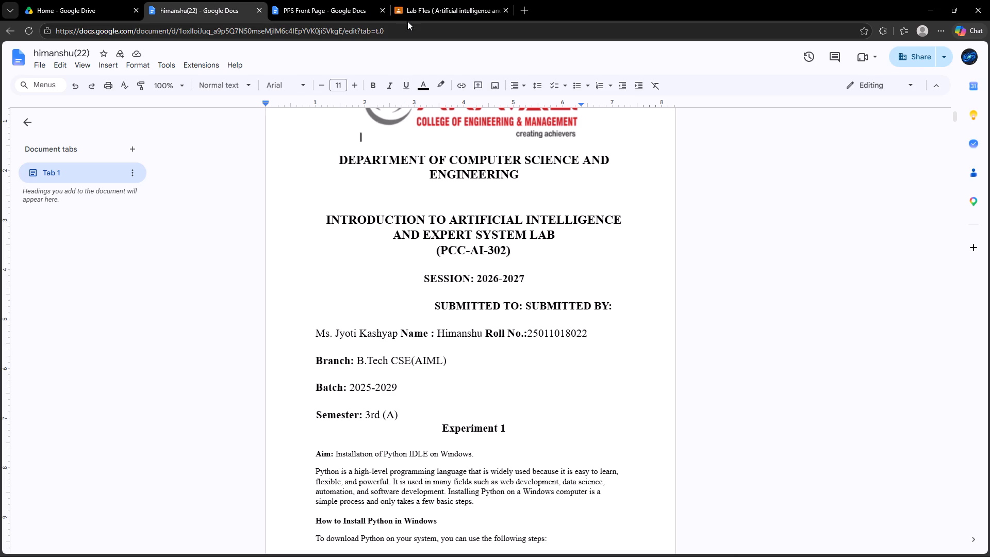
{"action": "left_click", "coordinate": [357, 1]}
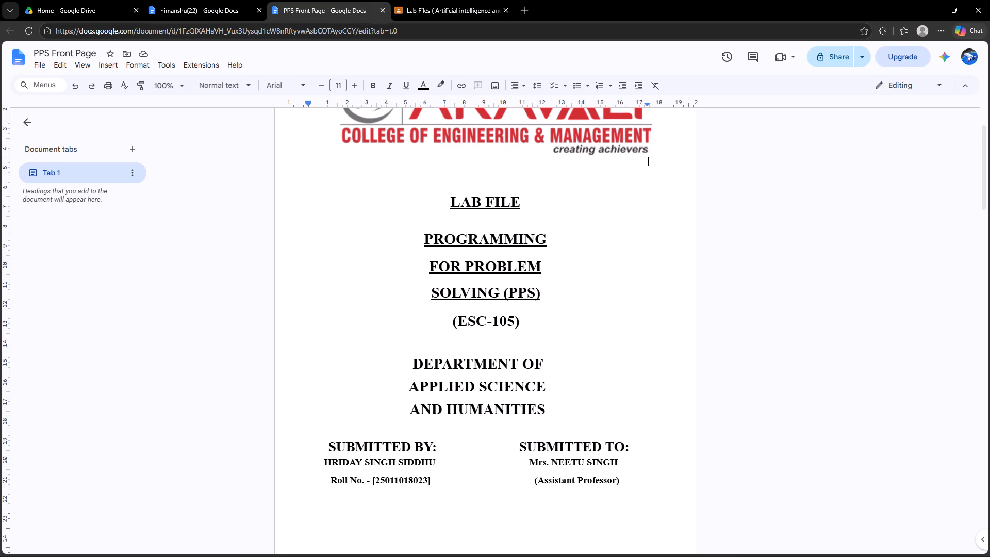
{"action": "left_click_drag", "start_coordinate": [422, 234], "coordinate": [494, 263]}
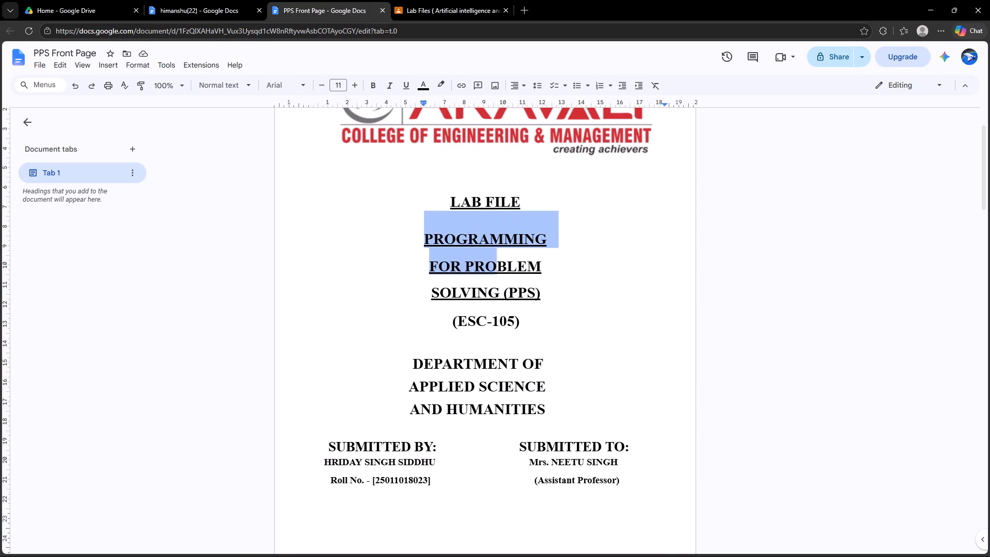
{"action": "left_click_drag", "start_coordinate": [494, 263], "coordinate": [540, 293]}
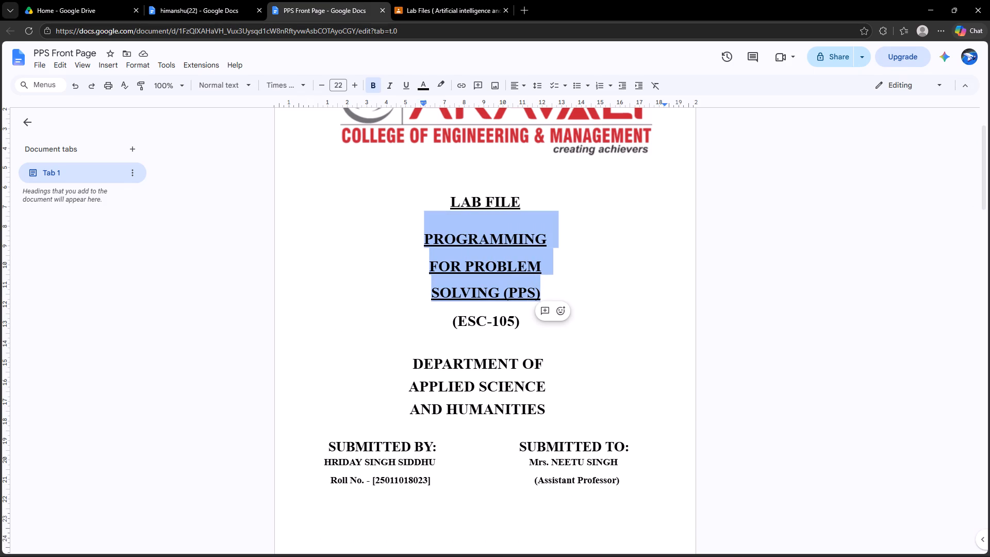
{"action": "scroll", "coordinate": [540, 293], "scroll_direction": "down", "scroll_amount": 3}
{"action": "scroll", "coordinate": [540, 293], "scroll_direction": "up", "scroll_amount": 1}
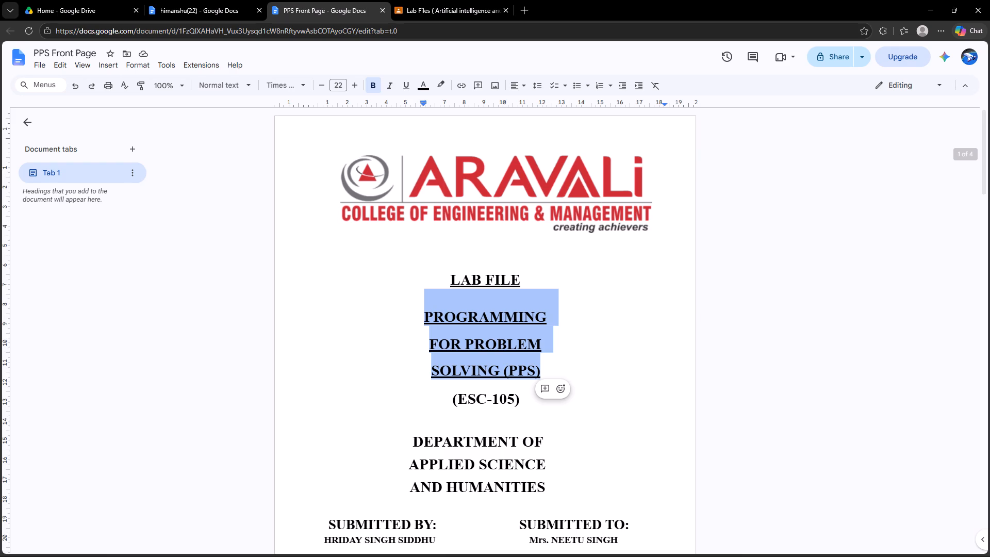
{"action": "key", "text": "BackSpace"}
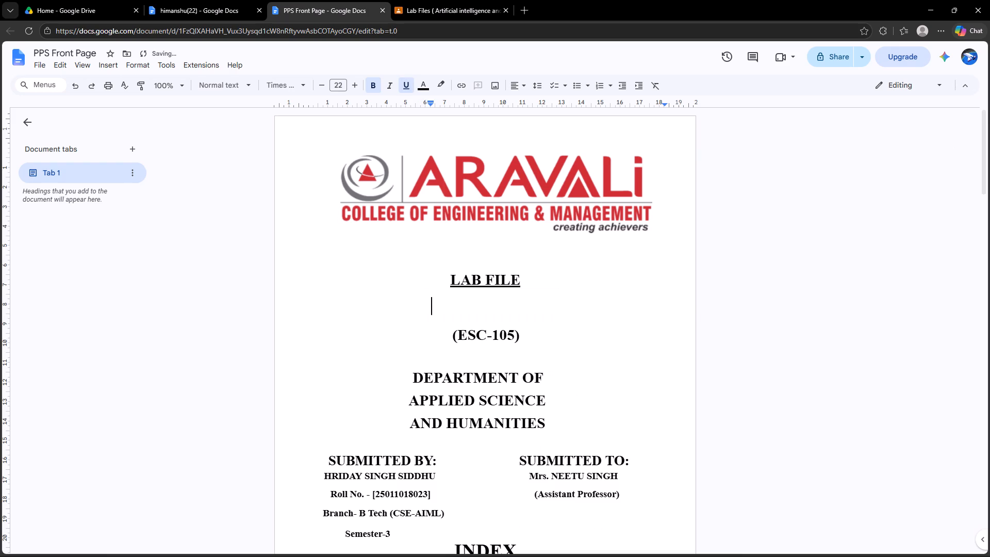
Enter "Introduction to Artificial Intelligence and Expert System" as the new subject title between LAB FILE and (ESC-105).
{"action": "key", "text": "shift+i"}
{"action": "type", "text": "ntrodution"}
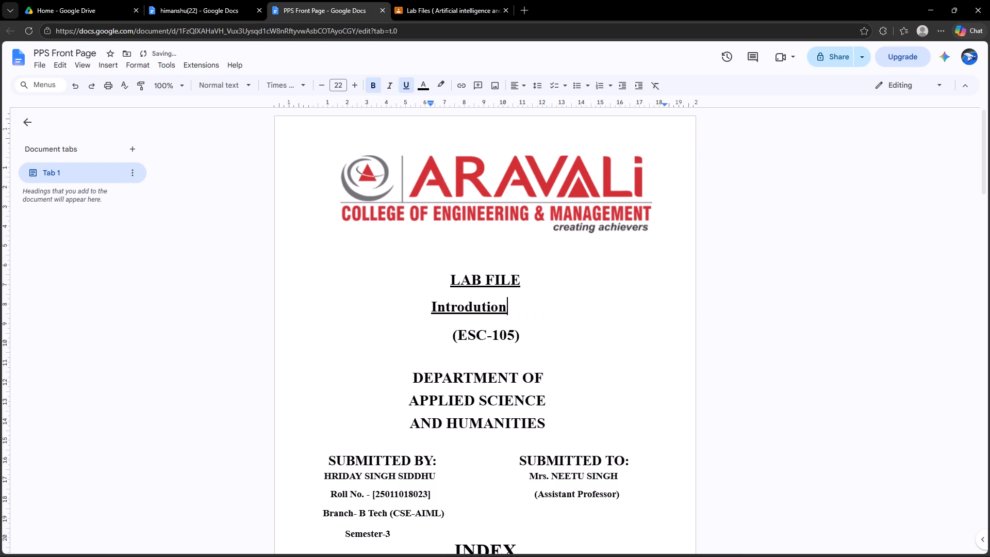
{"action": "left_click", "coordinate": [253, 0]}
{"action": "left_click", "coordinate": [341, 4]}
{"action": "key", "text": "space"}
{"action": "type", "text": "to I"}
{"action": "key", "text": "BackSpace"}
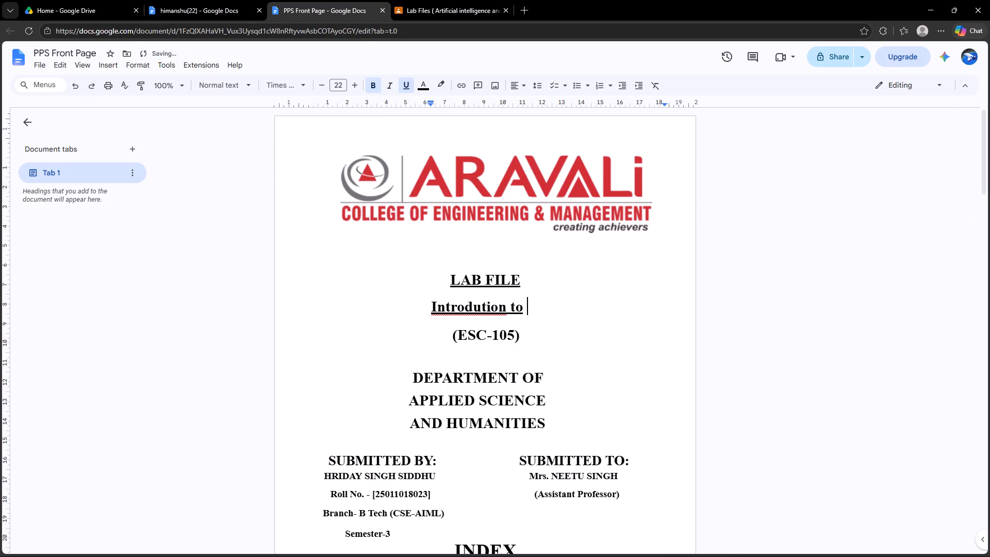
{"action": "type", "text": "Arti"}
{"action": "type", "text": "ficial"}
{"action": "key", "text": "space"}
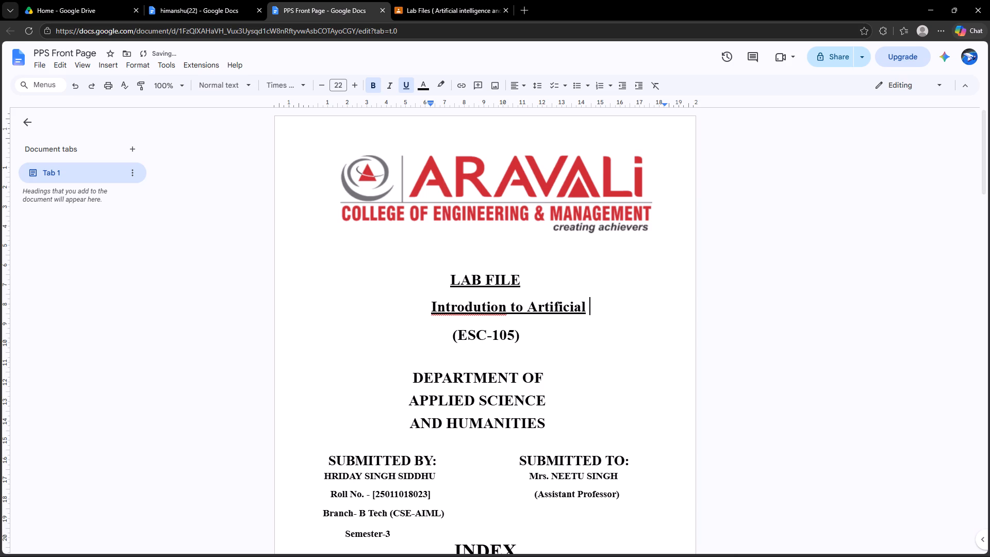
{"action": "key", "text": "BackSpace"}
{"action": "key", "text": "BackSpace"}
{"action": "key", "text": "BackSpace"}
{"action": "key", "text": "BackSpace"}
{"action": "key", "text": "BackSpace"}
{"action": "key", "text": "BackSpace"}
{"action": "key", "text": "BackSpace"}
{"action": "key", "text": "BackSpace"}
{"action": "key", "text": "BackSpace"}
{"action": "key", "text": "BackSpace"}
{"action": "key", "text": "BackSpace"}
{"action": "key", "text": "BackSpace"}
{"action": "key", "text": "BackSpace"}
{"action": "key", "text": "BackSpace"}
{"action": "key", "text": "BackSpace"}
{"action": "key", "text": "BackSpace"}
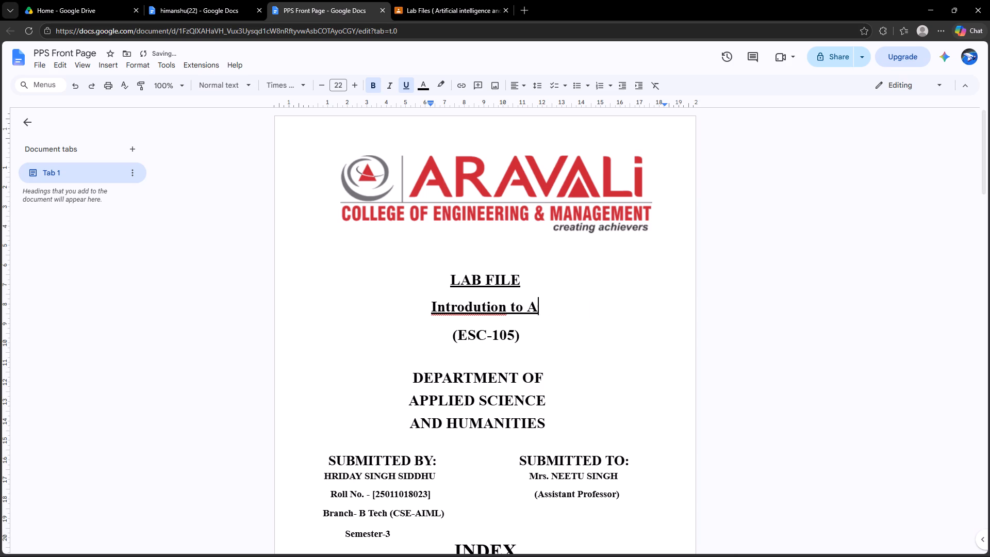
{"action": "key", "text": "BackSpace"}
{"action": "key", "text": "BackSpace"}
{"action": "key", "text": "BackSpace"}
{"action": "type", "text": "ction o"}
{"action": "key", "text": "BackSpace"}
{"action": "type", "text": "to Artificial Intelligence"}
{"action": "key", "text": "space"}
{"action": "type", "text": "and"}
{"action": "key", "text": "space"}
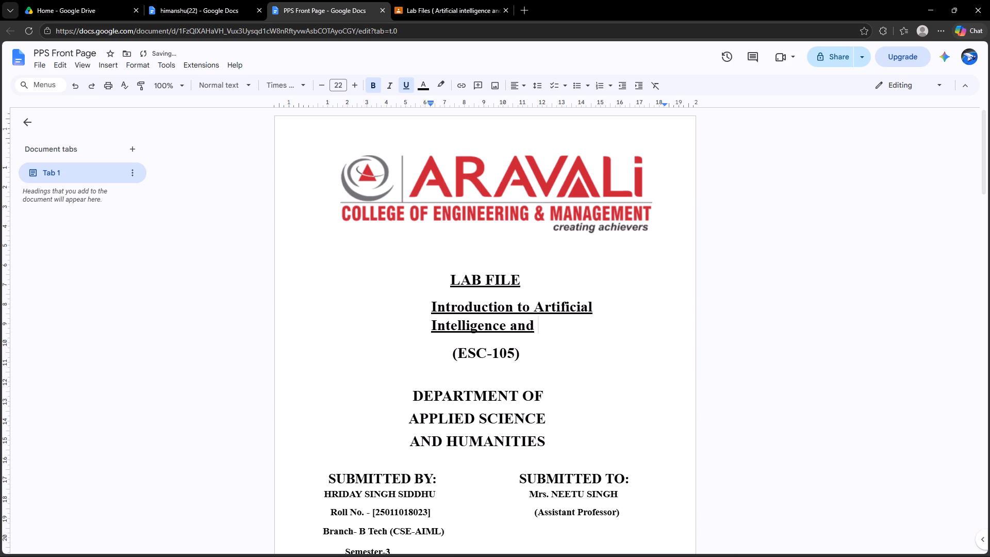
{"action": "type", "text": "ex"}
{"action": "key", "text": "BackSpace"}
{"action": "key", "text": "BackSpace"}
{"action": "type", "text": "Expert System"}
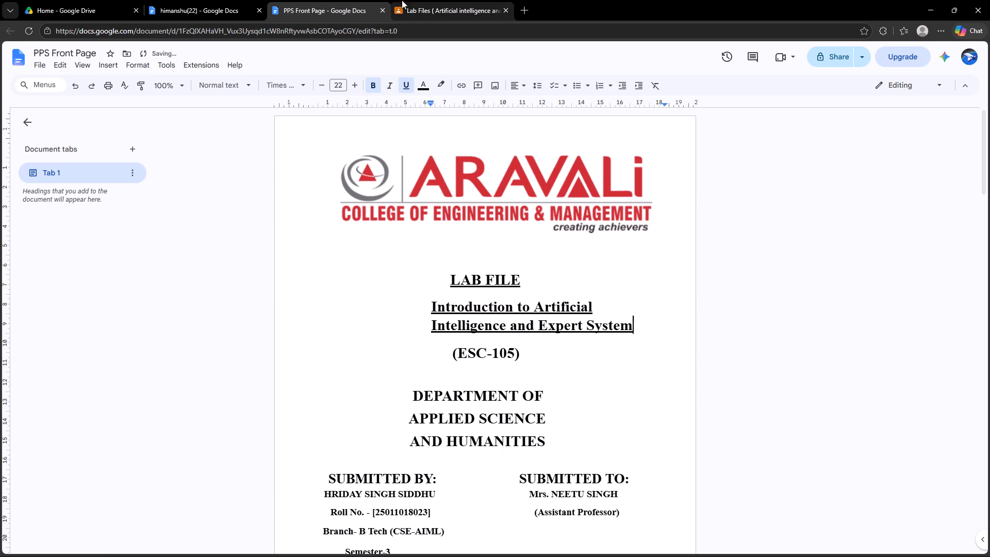
Remove the indent from the new subject title and centre-align it on the page.
{"action": "left_click", "coordinate": [384, 300]}
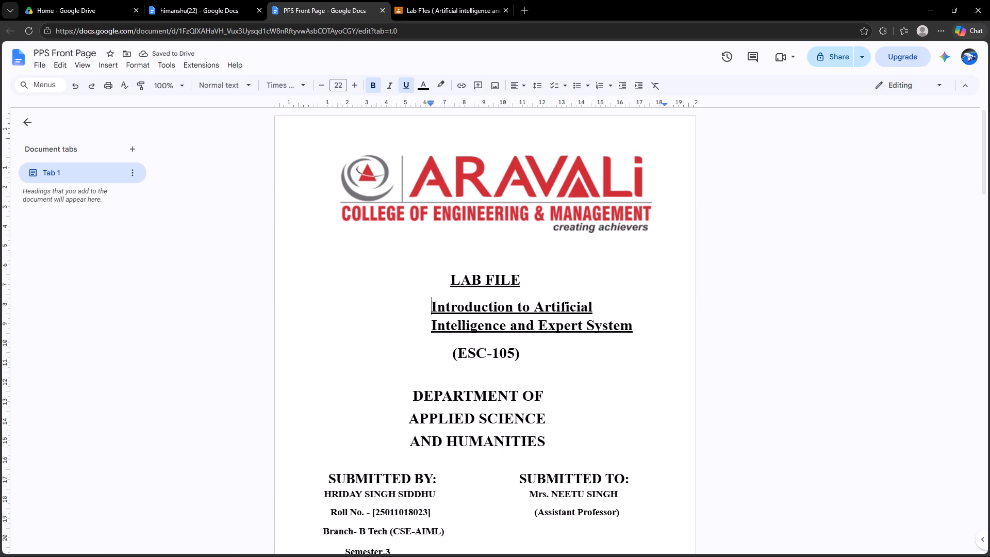
{"action": "double_click", "coordinate": [439, 309]}
{"action": "left_click", "coordinate": [576, 311]}
{"action": "left_click", "coordinate": [442, 266]}
{"action": "left_click", "coordinate": [452, 227]}
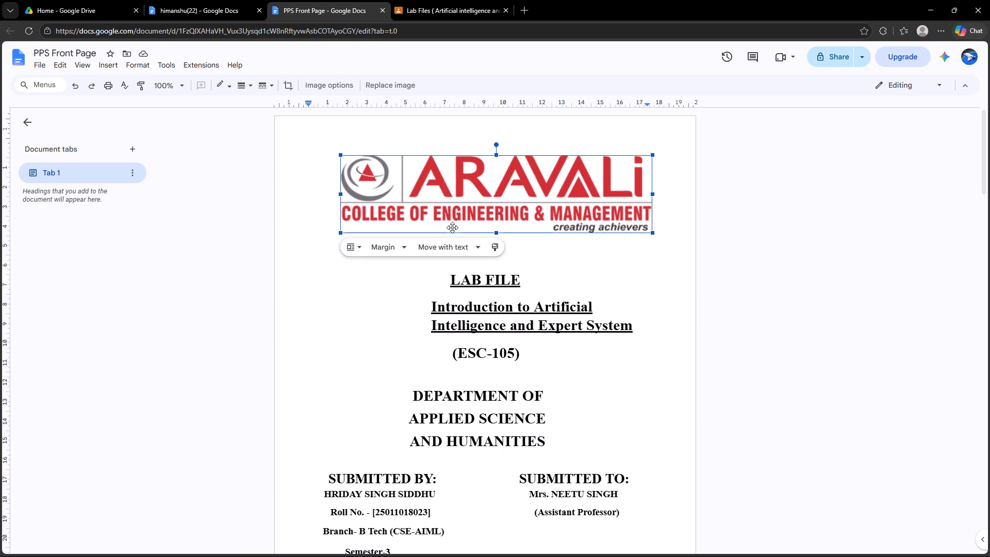
{"action": "left_click", "coordinate": [471, 285]}
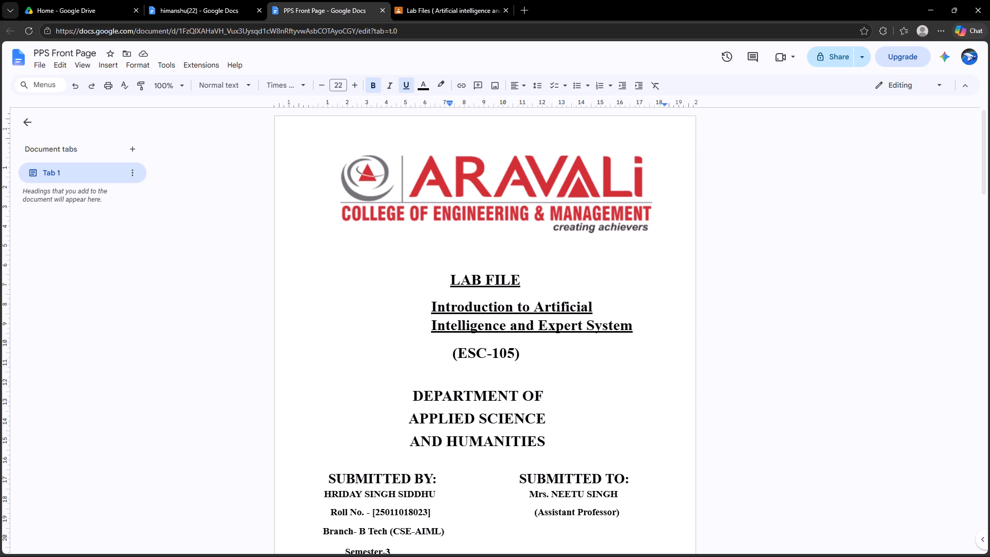
{"action": "left_click", "coordinate": [431, 295]}
{"action": "key", "text": "BackSpace"}
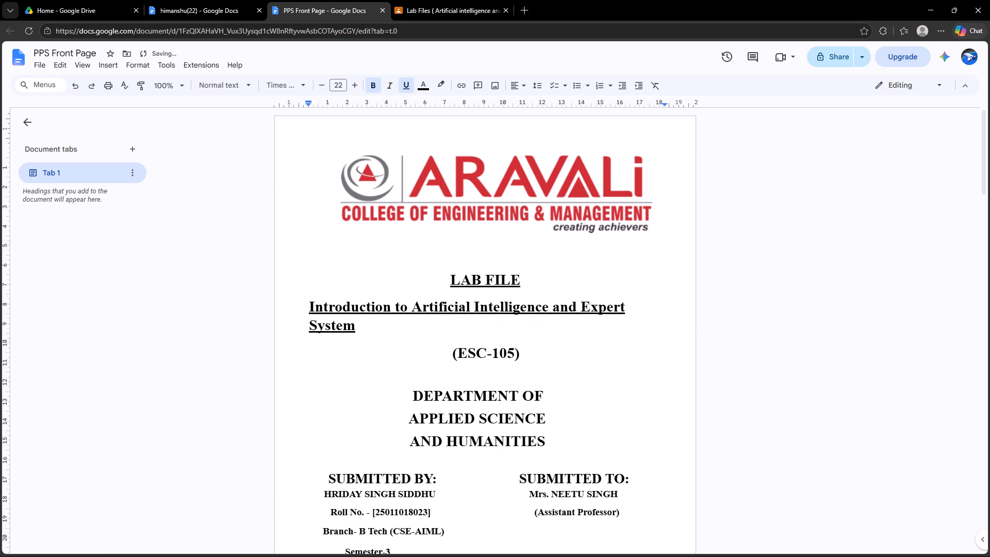
{"action": "triple_click", "coordinate": [455, 321]}
{"action": "left_click", "coordinate": [521, 90]}
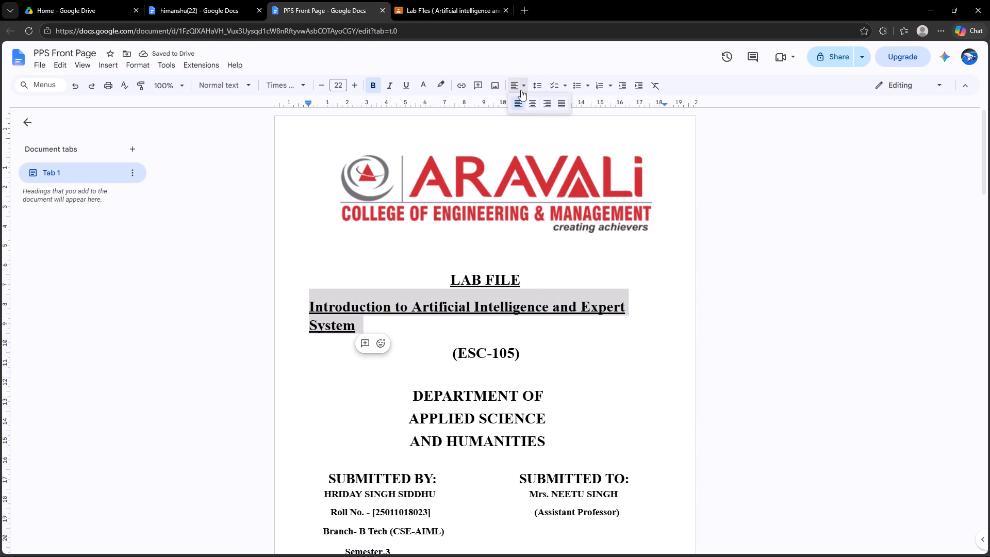
{"action": "left_click", "coordinate": [537, 109]}
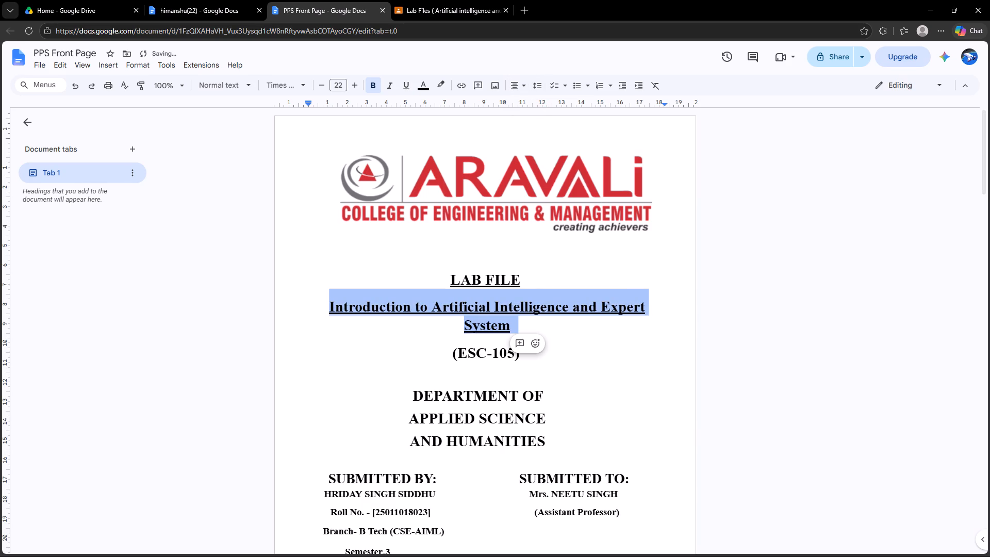
Append "Lab" to the end of the subject title and compare the wording with the himanshu(22) cover page.
{"action": "left_click", "coordinate": [563, 323]}
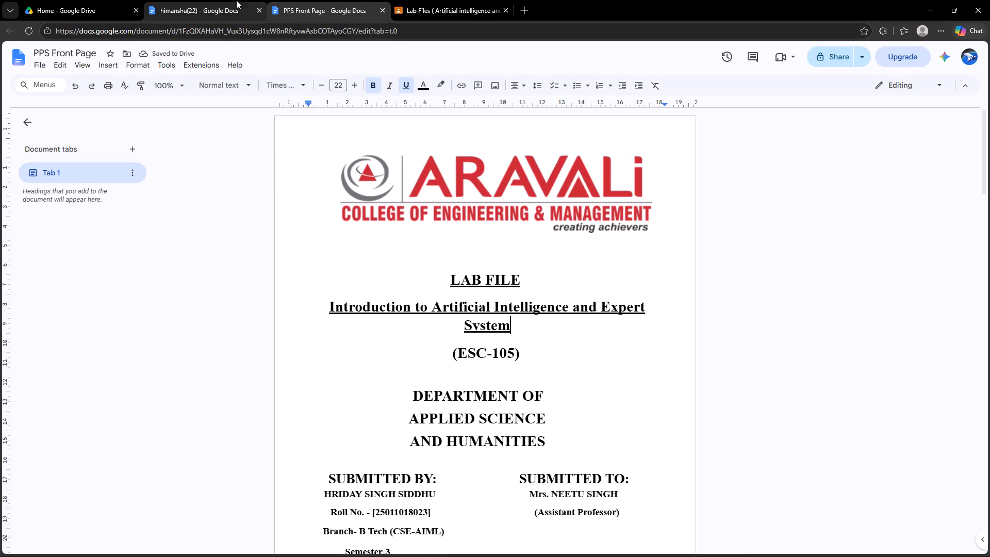
{"action": "key", "text": "space"}
{"action": "type", "text": "L"}
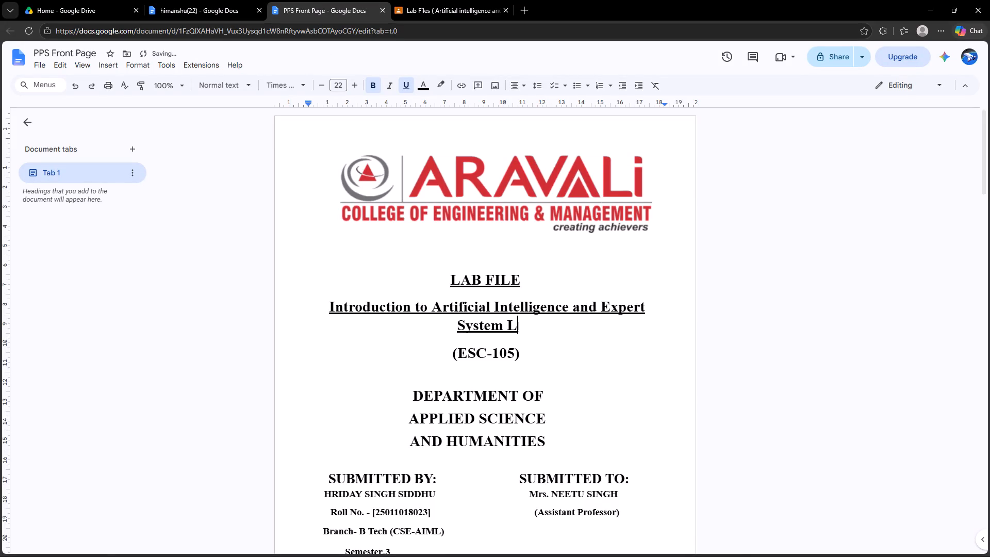
{"action": "type", "text": "ab"}
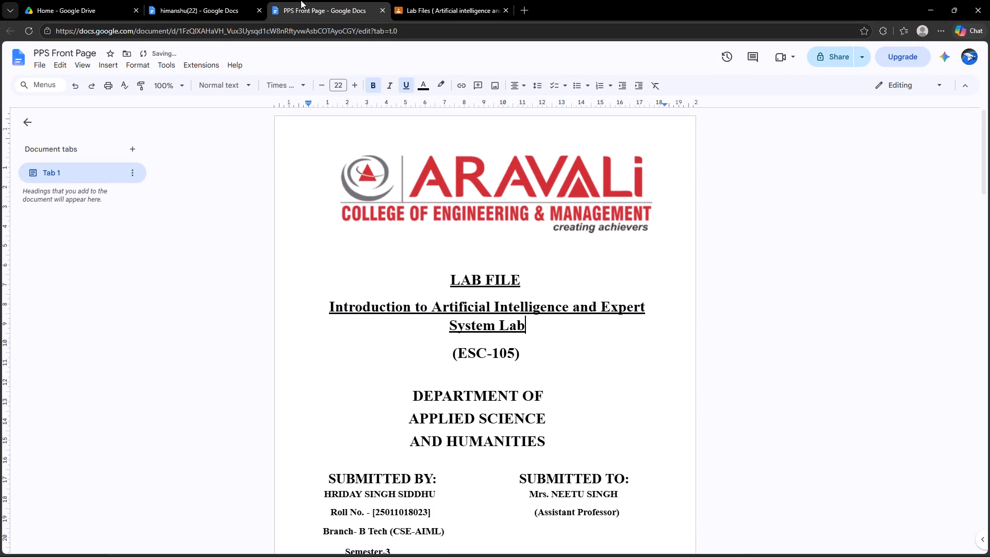
{"action": "left_click", "coordinate": [177, 0]}
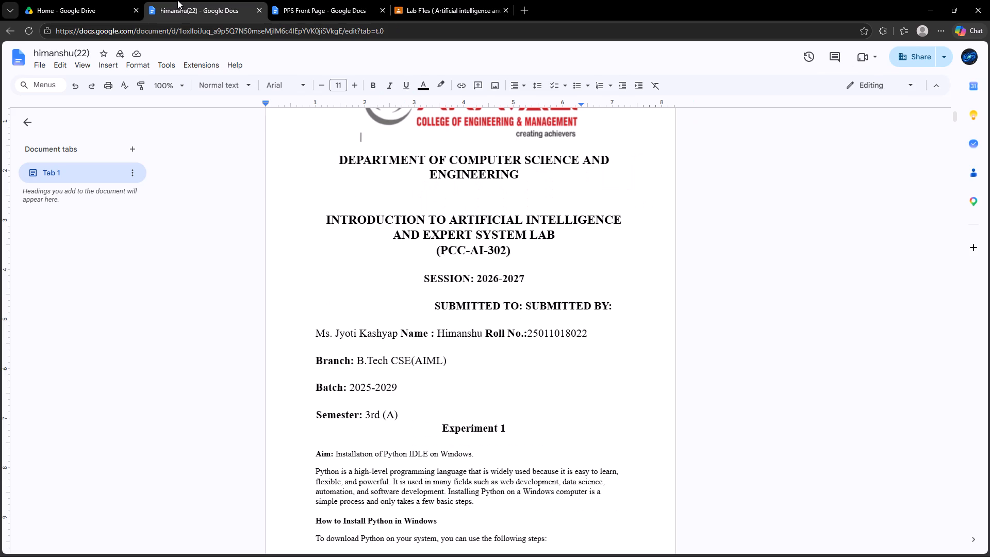
{"action": "left_click", "coordinate": [364, 0]}
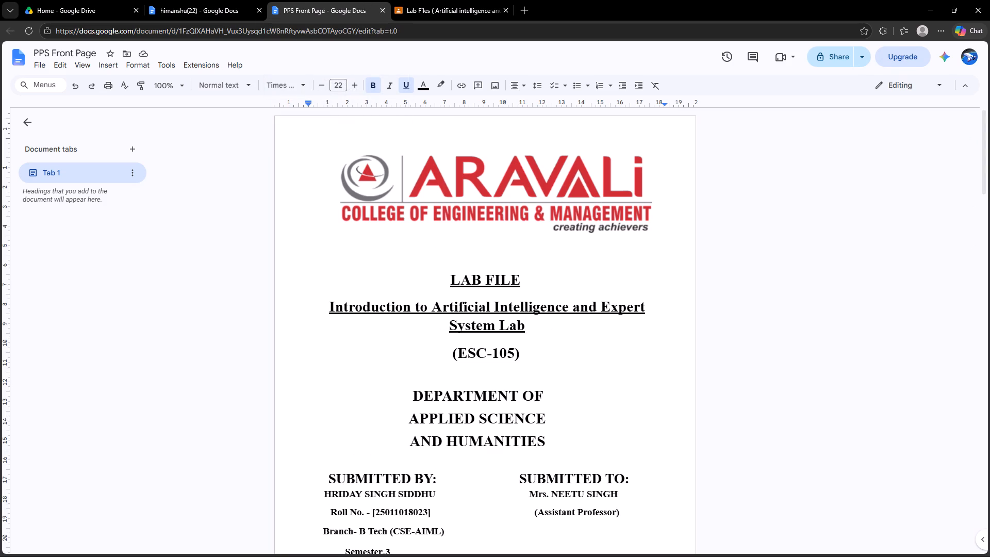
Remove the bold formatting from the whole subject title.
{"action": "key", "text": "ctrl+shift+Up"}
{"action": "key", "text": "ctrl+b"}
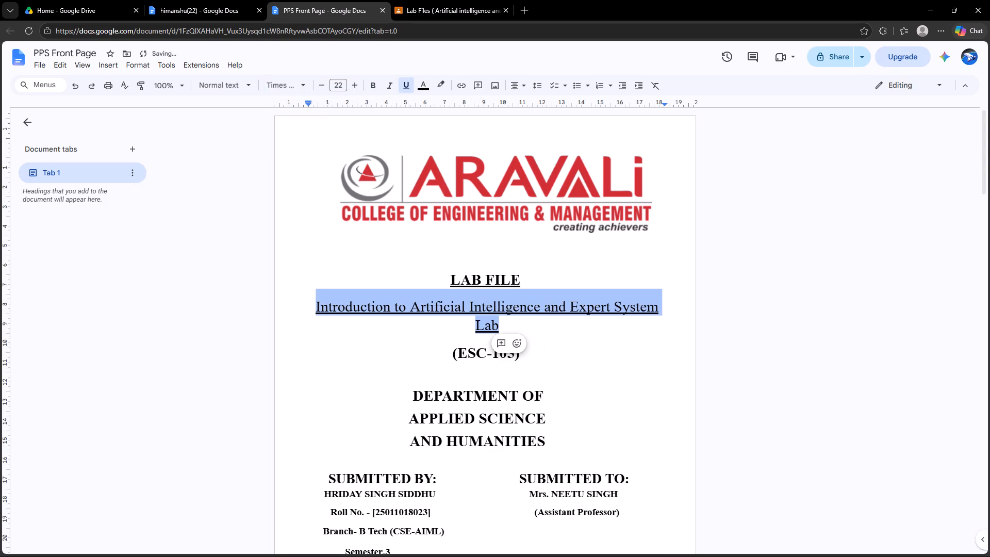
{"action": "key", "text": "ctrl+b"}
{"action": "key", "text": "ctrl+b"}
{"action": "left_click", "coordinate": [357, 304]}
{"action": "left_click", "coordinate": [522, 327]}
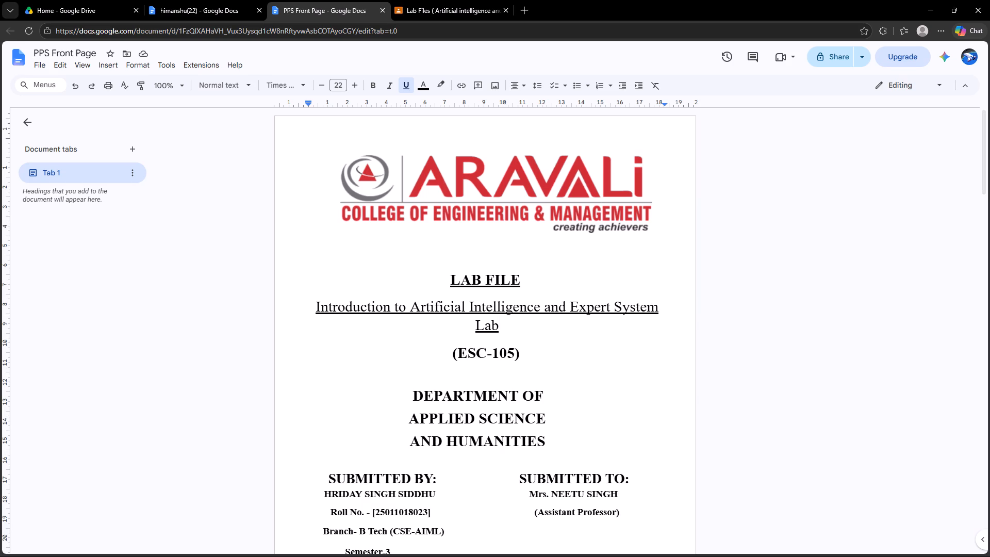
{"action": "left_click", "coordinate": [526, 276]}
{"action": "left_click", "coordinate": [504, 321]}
Make the whole subject title bold and increase its font size to 25.
{"action": "key", "text": "ctrl+shift+Up"}
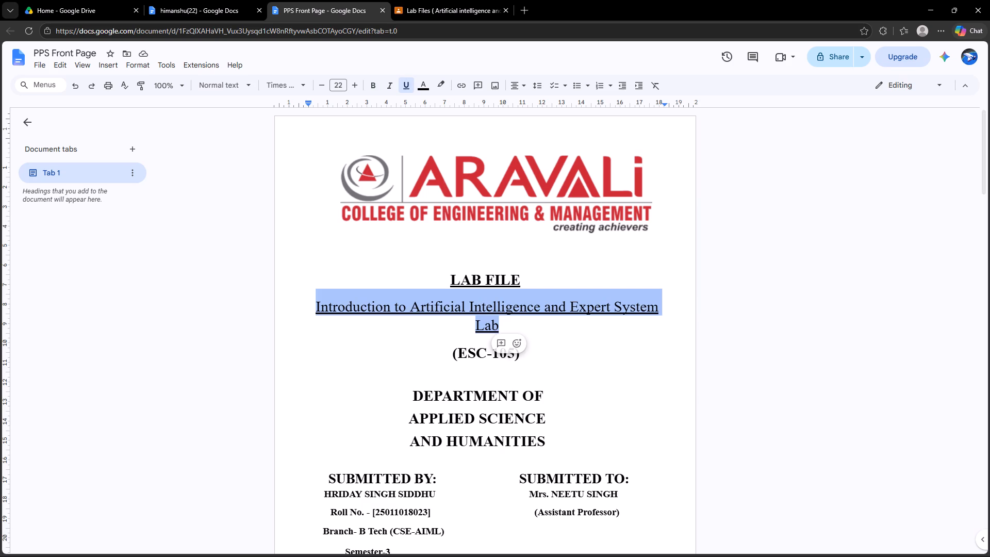
{"action": "key", "text": "ctrl+b"}
{"action": "key", "text": "ctrl+shift+period"}
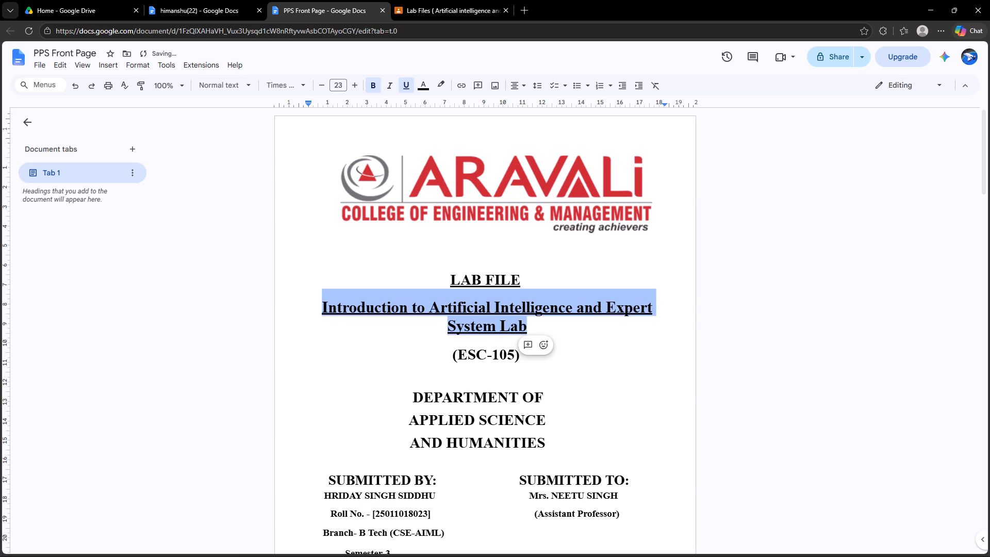
{"action": "key", "text": "ctrl+shift+period"}
{"action": "key", "text": "ctrl+shift+period"}
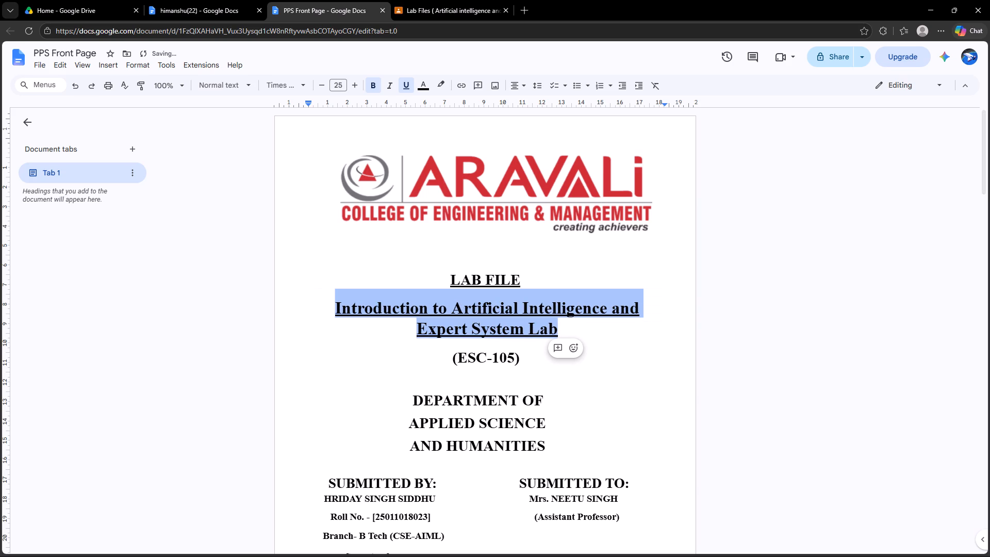
Replace the course code below the subject title with (PCC-AI-302), matching the himanshu(22) cover page.
{"action": "left_click", "coordinate": [491, 283]}
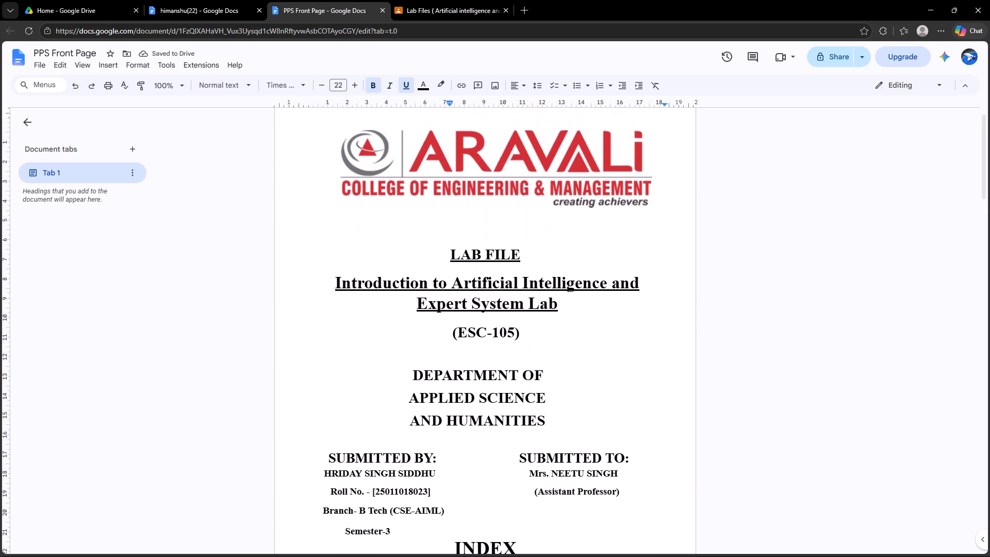
{"action": "left_click", "coordinate": [531, 329]}
{"action": "left_click", "coordinate": [167, 0]}
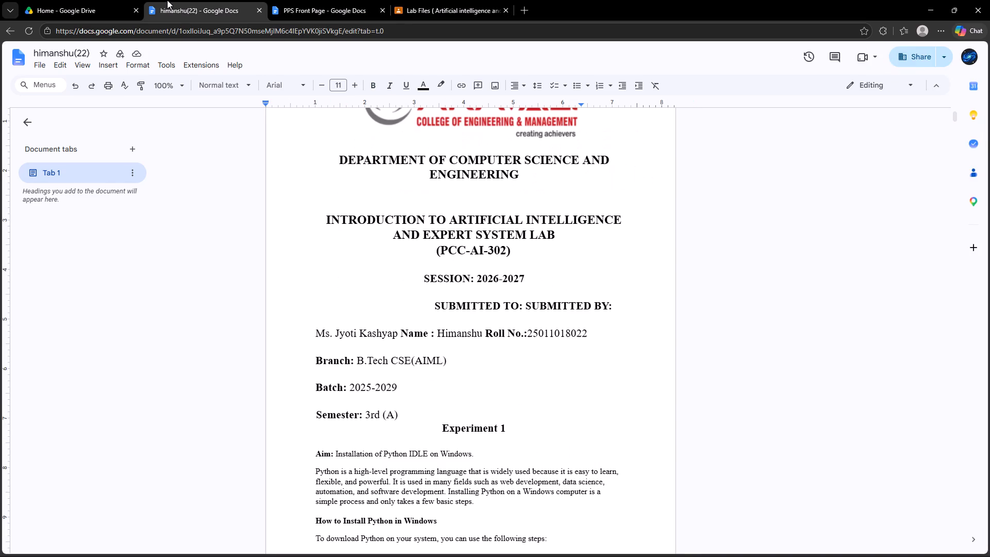
{"action": "left_click", "coordinate": [302, 0]}
{"action": "key", "text": "BackSpace"}
{"action": "key", "text": "BackSpace"}
{"action": "key", "text": "BackSpace"}
{"action": "key", "text": "BackSpace"}
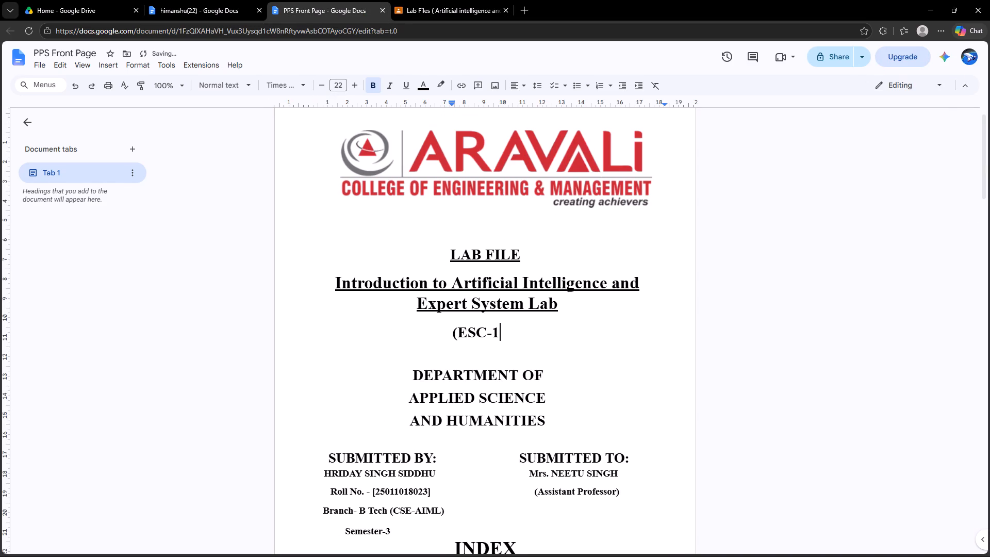
{"action": "key", "text": "BackSpace"}
{"action": "key", "text": "BackSpace"}
{"action": "key", "text": "BackSpace"}
{"action": "key", "text": "BackSpace"}
{"action": "key", "text": "BackSpace"}
{"action": "type", "text": "pcc"}
{"action": "key", "text": "BackSpace"}
{"action": "key", "text": "BackSpace"}
{"action": "key", "text": "BackSpace"}
{"action": "type", "text": "PCC"}
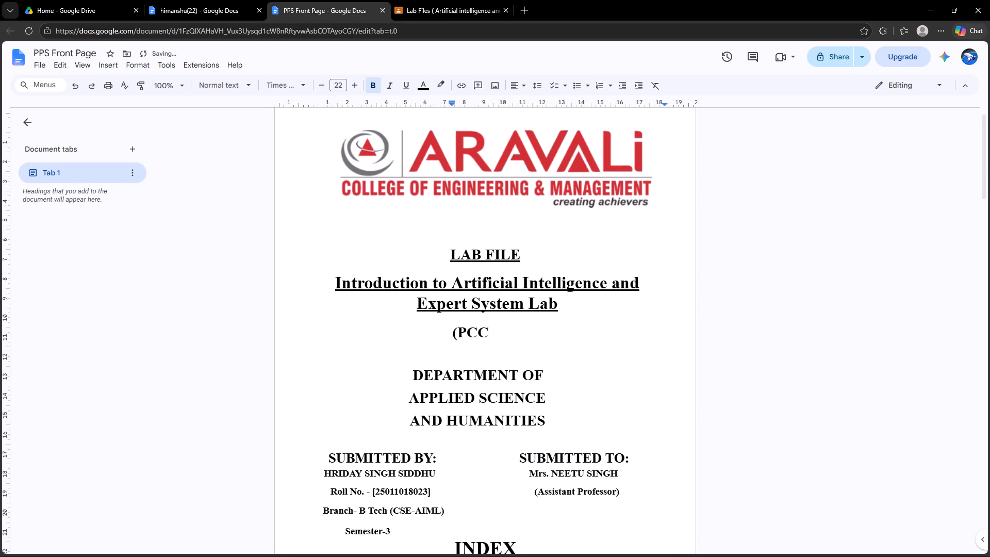
{"action": "type", "text": "-AI"}
{"action": "type", "text": "-302"}
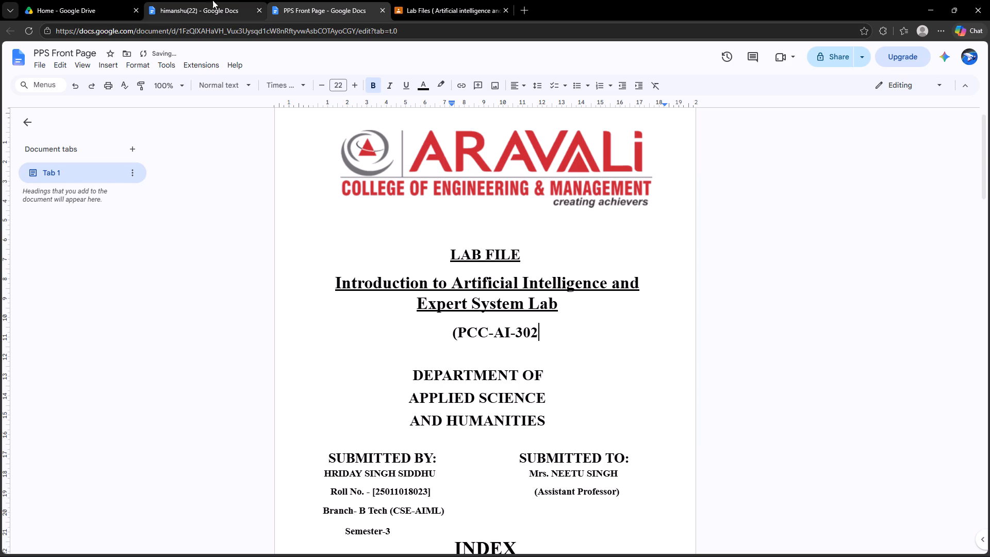
{"action": "left_click", "coordinate": [195, 0]}
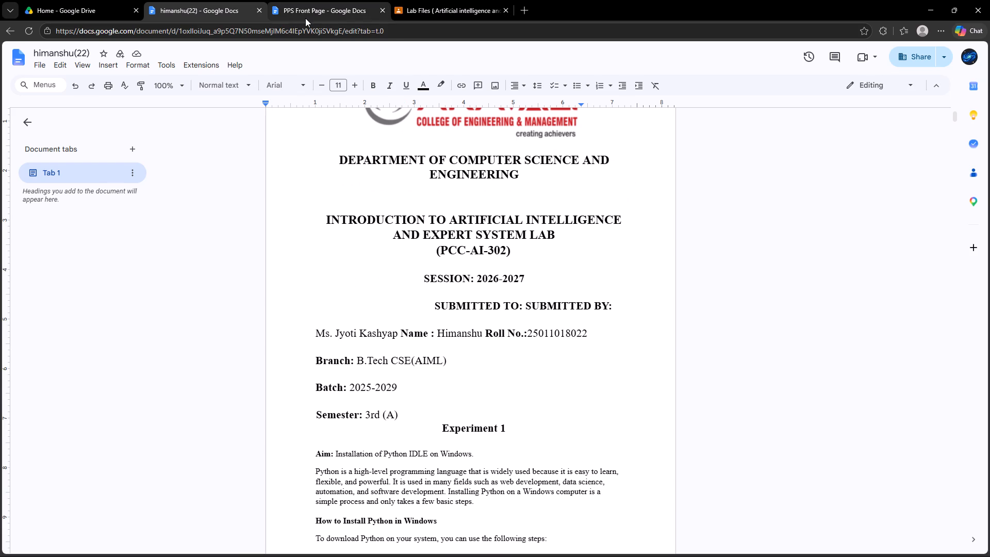
{"action": "left_click", "coordinate": [305, 18]}
{"action": "key", "text": "shift+parenright"}
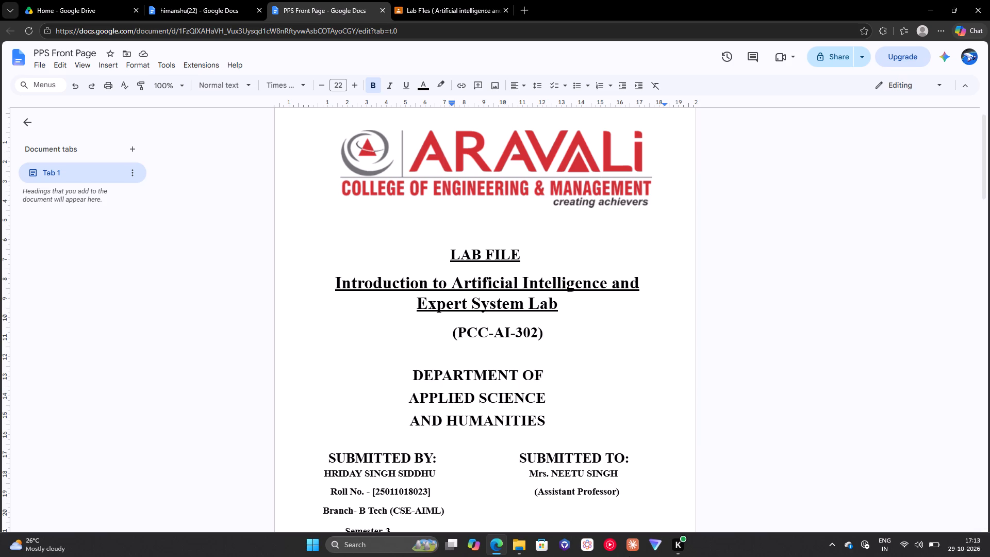
Replace "APPLIED SCIENCE AND HUMANITIES" with "COMPUTER SCIENCE AND ENGINEERING" and check the wording against the himanshu(22) cover page.
{"action": "scroll", "coordinate": [573, 469], "scroll_direction": "down", "scroll_amount": 1}
{"action": "scroll", "coordinate": [234, 415], "scroll_direction": "up", "scroll_amount": 1}
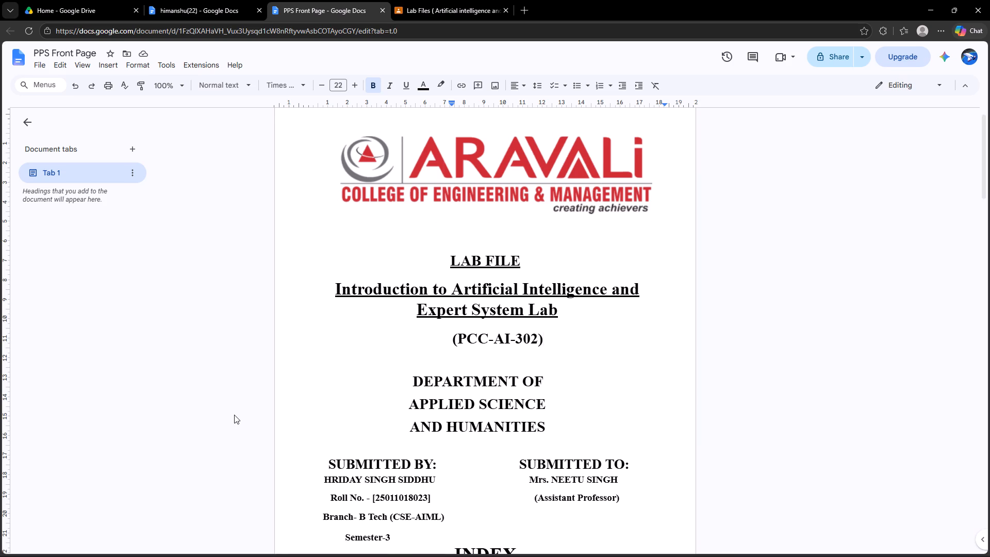
{"action": "scroll", "coordinate": [234, 415], "scroll_direction": "up", "scroll_amount": 1}
{"action": "scroll", "coordinate": [234, 415], "scroll_direction": "down", "scroll_amount": 1}
{"action": "left_click", "coordinate": [191, 0]}
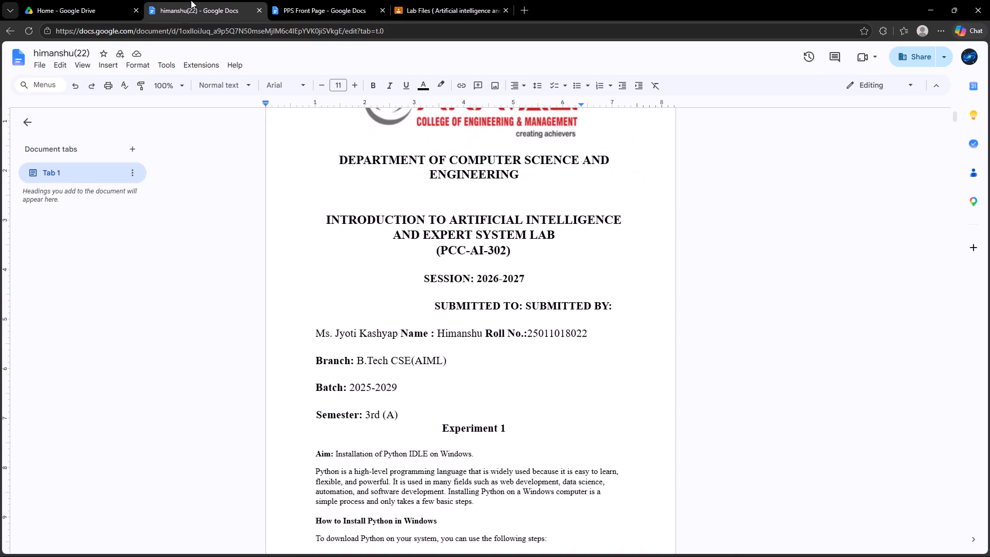
{"action": "left_click", "coordinate": [354, 0]}
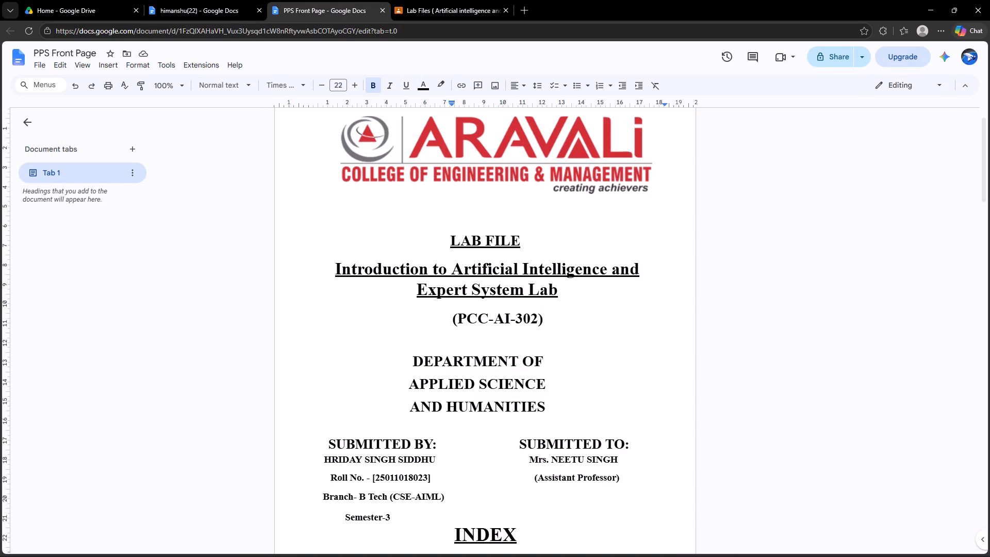
{"action": "left_click_drag", "start_coordinate": [543, 402], "coordinate": [409, 374]}
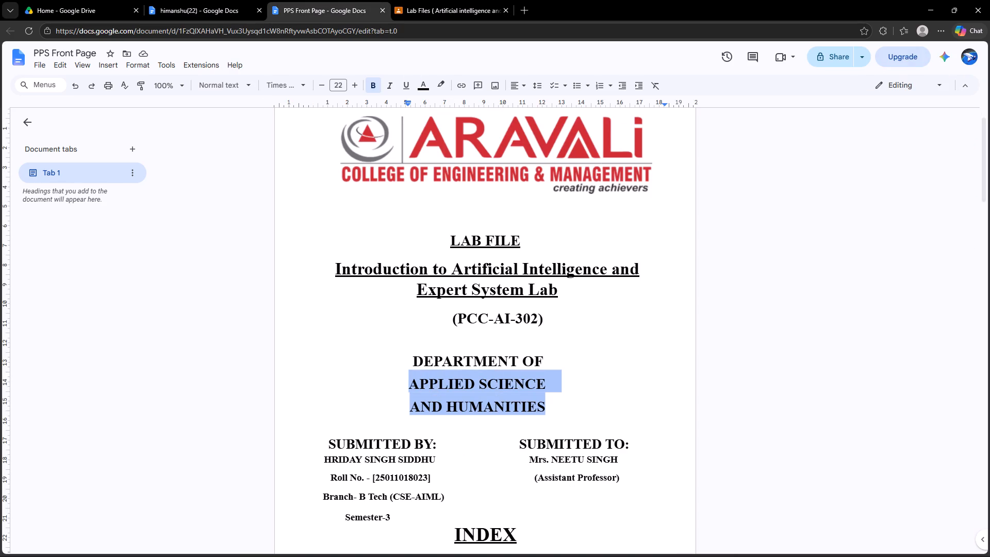
{"action": "left_click_drag", "start_coordinate": [409, 374], "coordinate": [410, 374]}
{"action": "type", "text": "COMPU"}
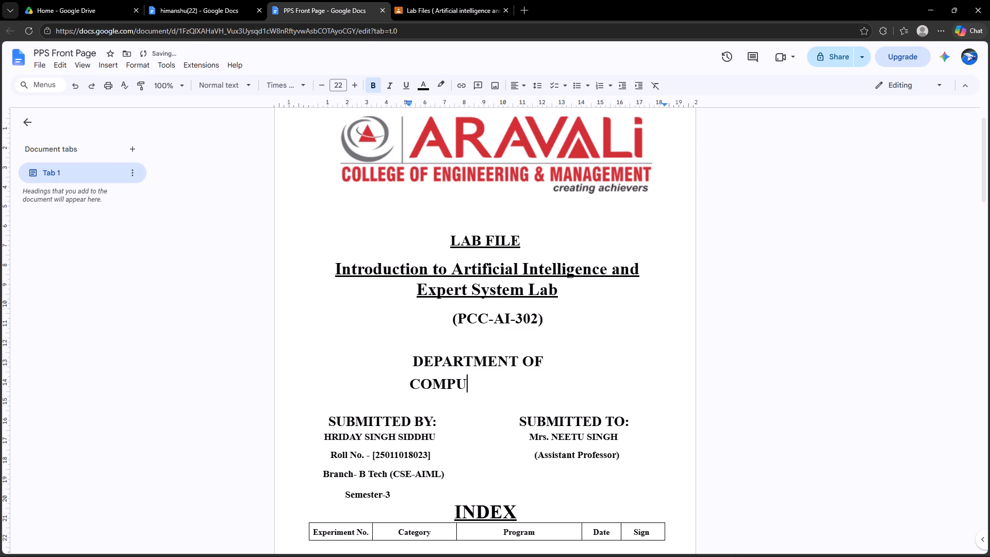
{"action": "type", "text": "TER SCIE"}
{"action": "type", "text": "NCE"}
{"action": "key", "text": "space"}
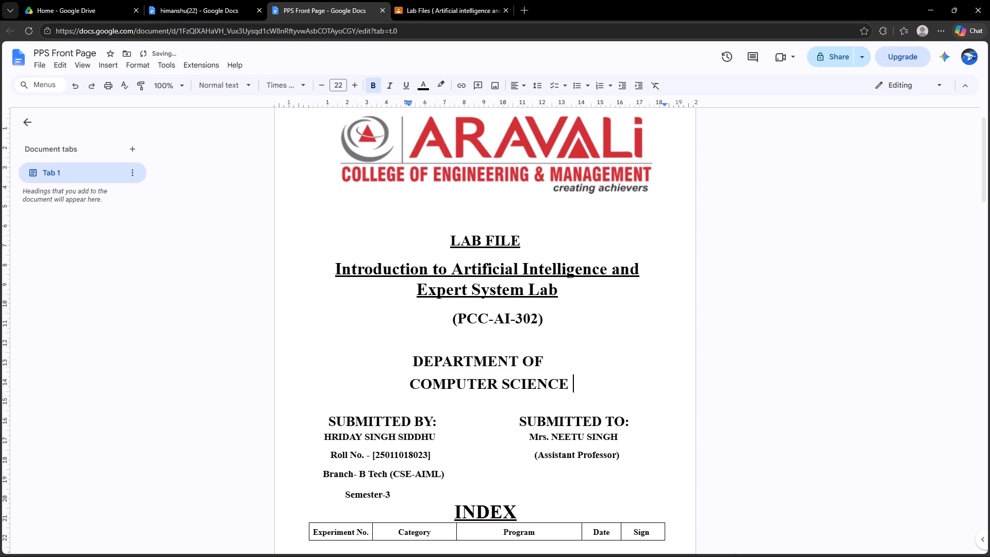
{"action": "type", "text": "AND"}
{"action": "key", "text": "space"}
{"action": "type", "text": "EN"}
{"action": "type", "text": "GINEERING"}
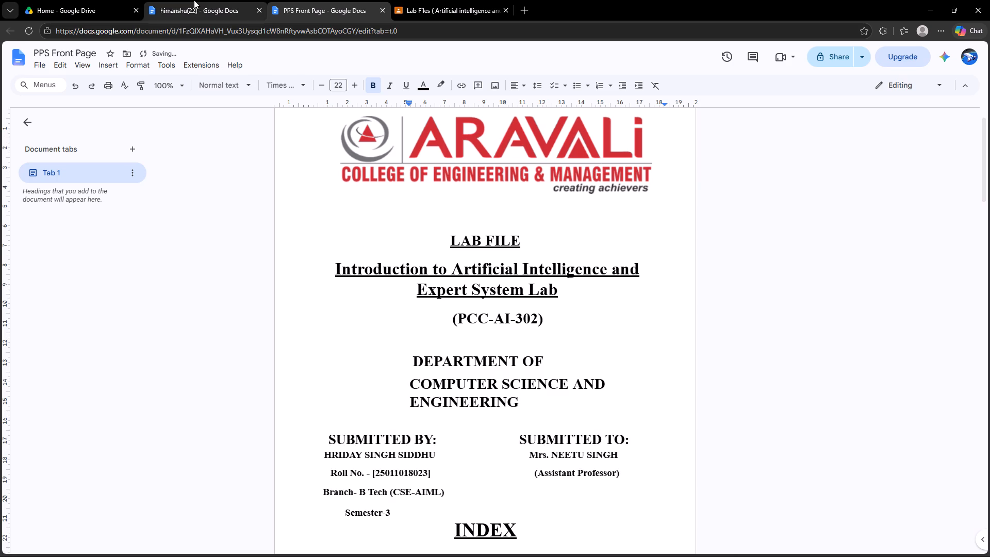
{"action": "left_click", "coordinate": [194, 0]}
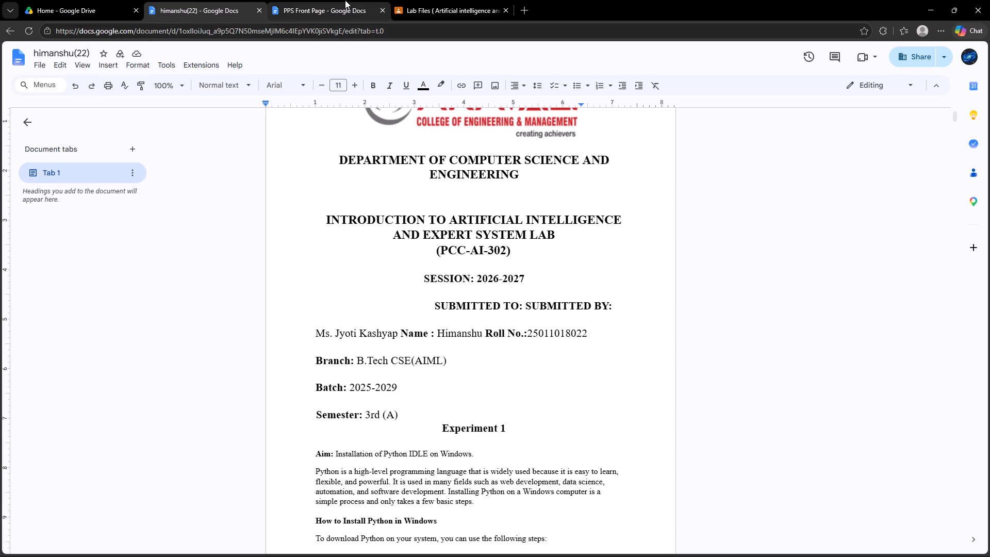
{"action": "left_click", "coordinate": [345, 0]}
Remove the indents from the two department lines and join them into one paragraph, "DEPARTMENT OF COMPUTER SCIENCE AND ENGINEERING".
{"action": "left_click", "coordinate": [431, 367]}
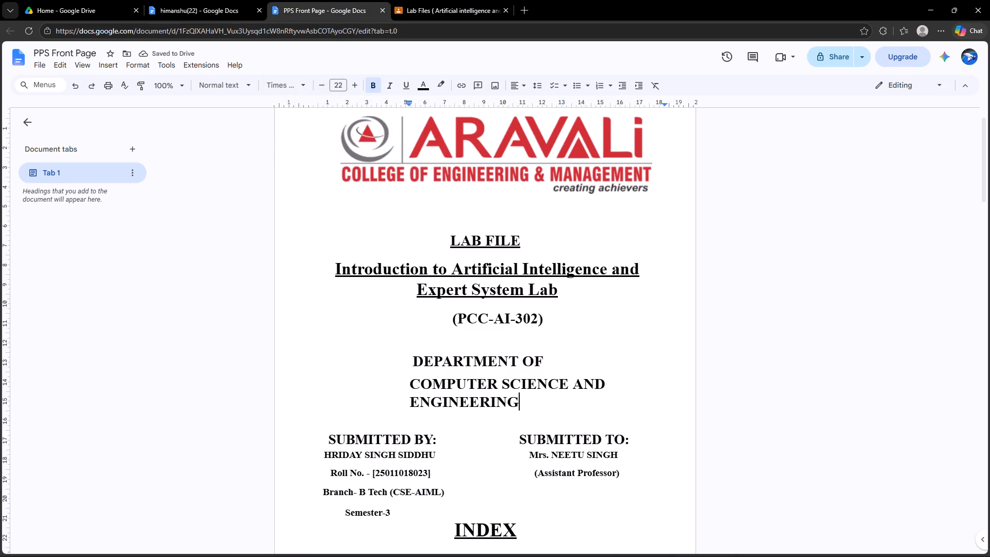
{"action": "double_click", "coordinate": [431, 367]}
{"action": "double_click", "coordinate": [449, 401]}
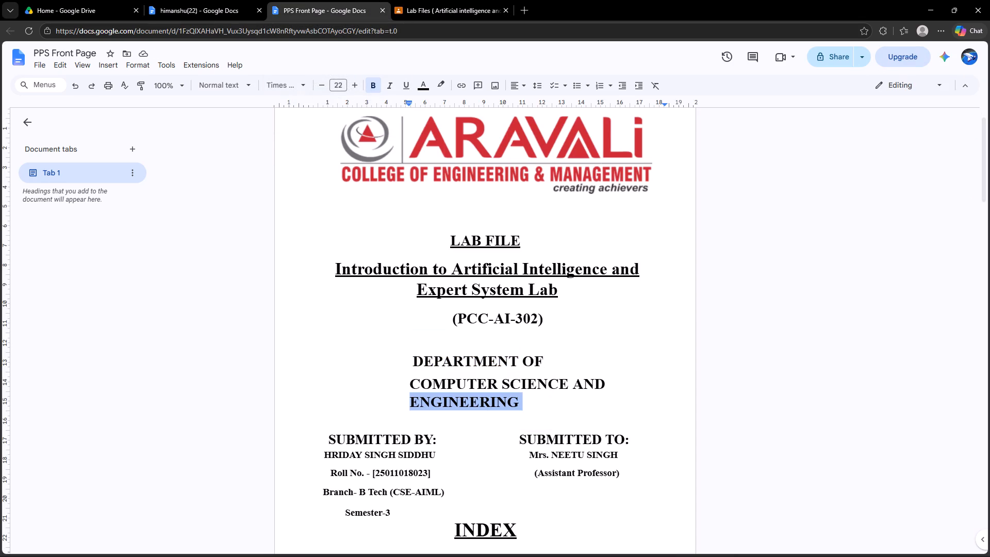
{"action": "double_click", "coordinate": [570, 357]}
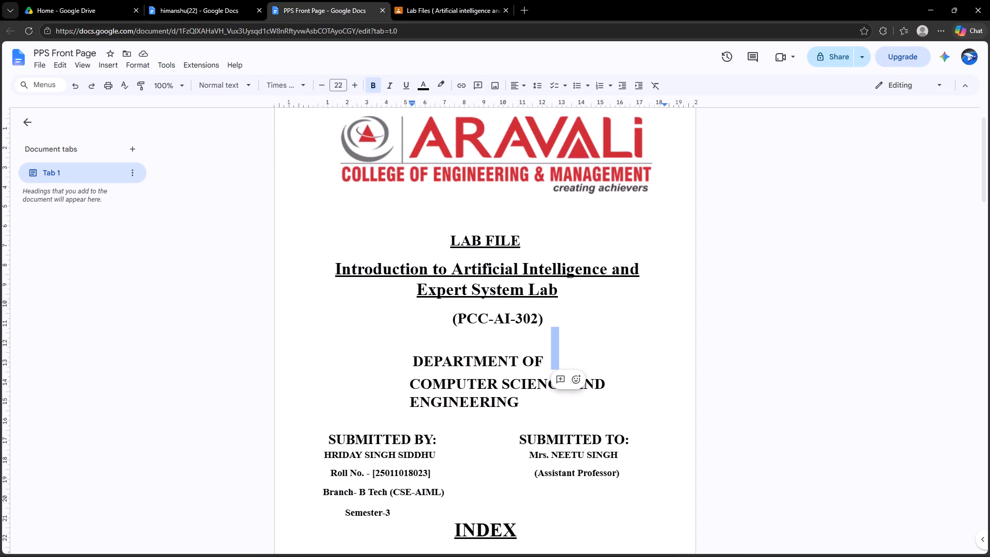
{"action": "left_click", "coordinate": [525, 405]}
{"action": "key", "text": "ctrl+shift+Up"}
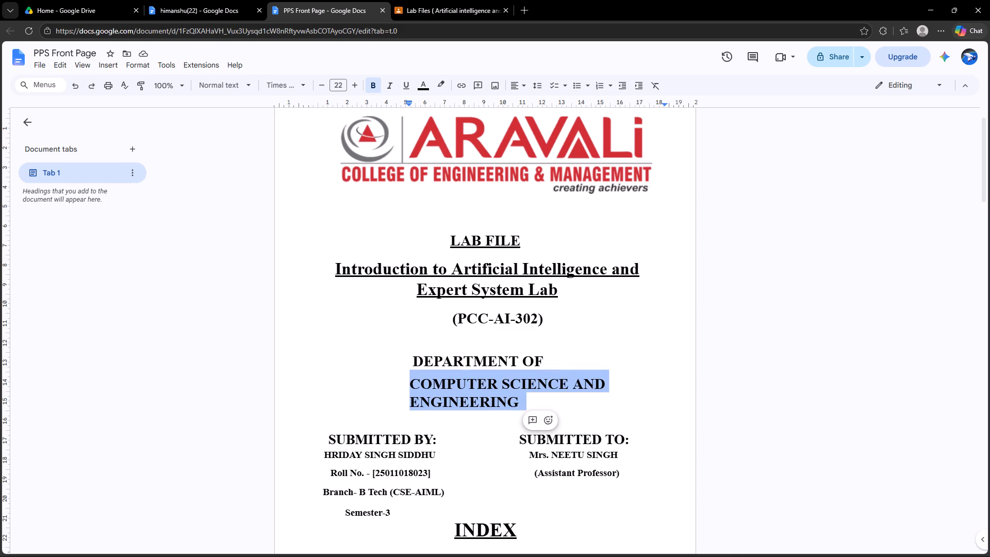
{"action": "key", "text": "ctrl+shift+Up"}
{"action": "left_click", "coordinate": [544, 396]}
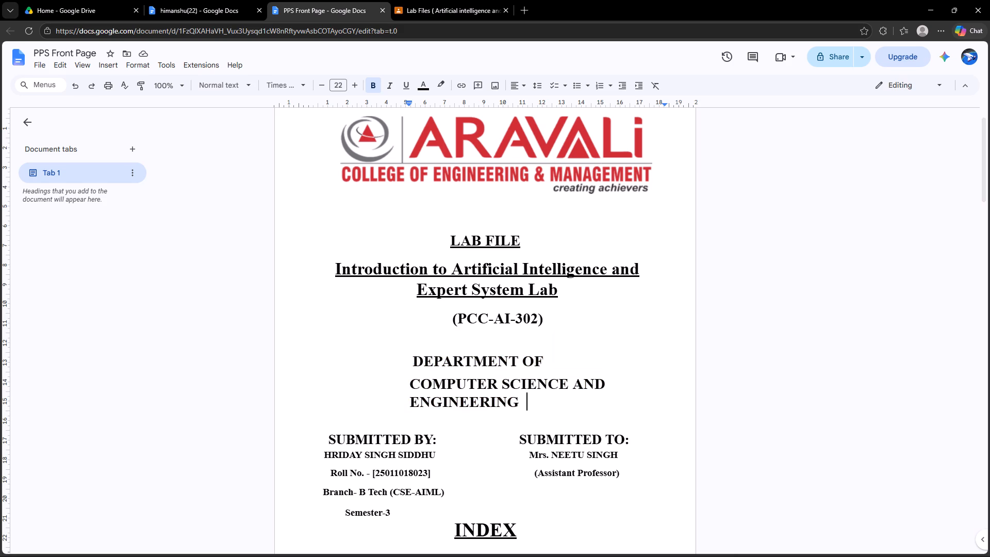
{"action": "left_click", "coordinate": [415, 367]}
{"action": "key", "text": "BackSpace"}
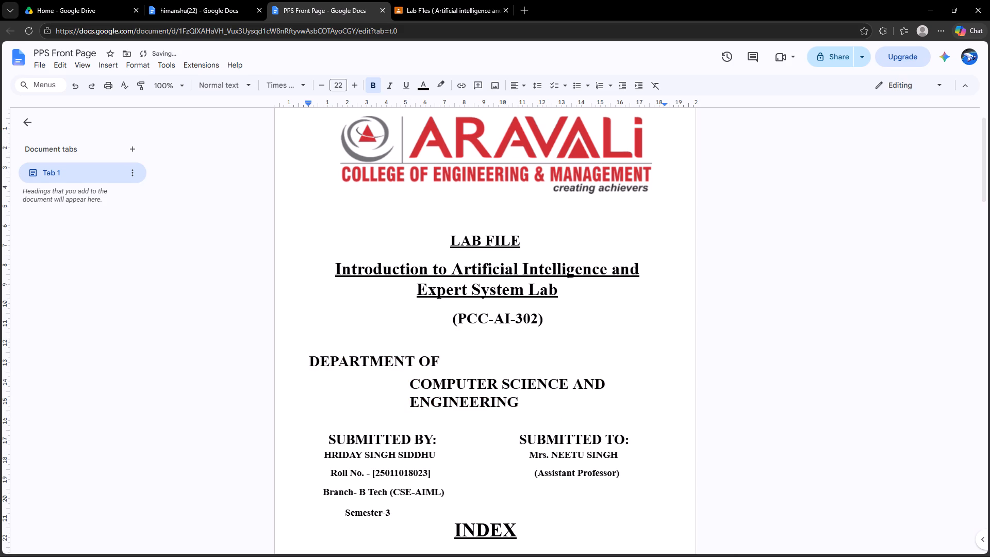
{"action": "left_click", "coordinate": [404, 382]}
{"action": "key", "text": "BackSpace"}
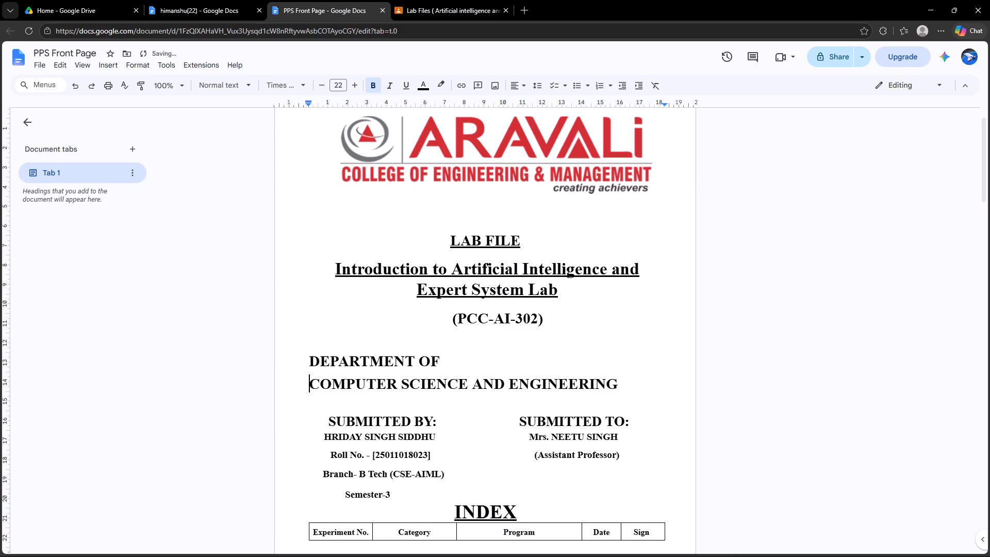
{"action": "key", "text": "BackSpace"}
{"action": "key", "text": "BackSpace"}
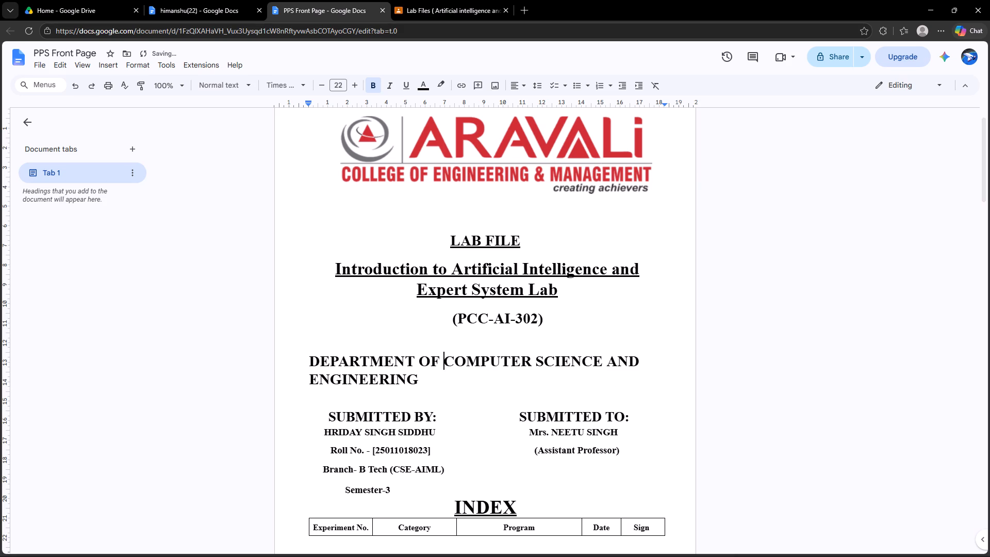
Centre-align the joined department heading on the page.
{"action": "left_click", "coordinate": [426, 378]}
{"action": "key", "text": "ctrl+shift+Up"}
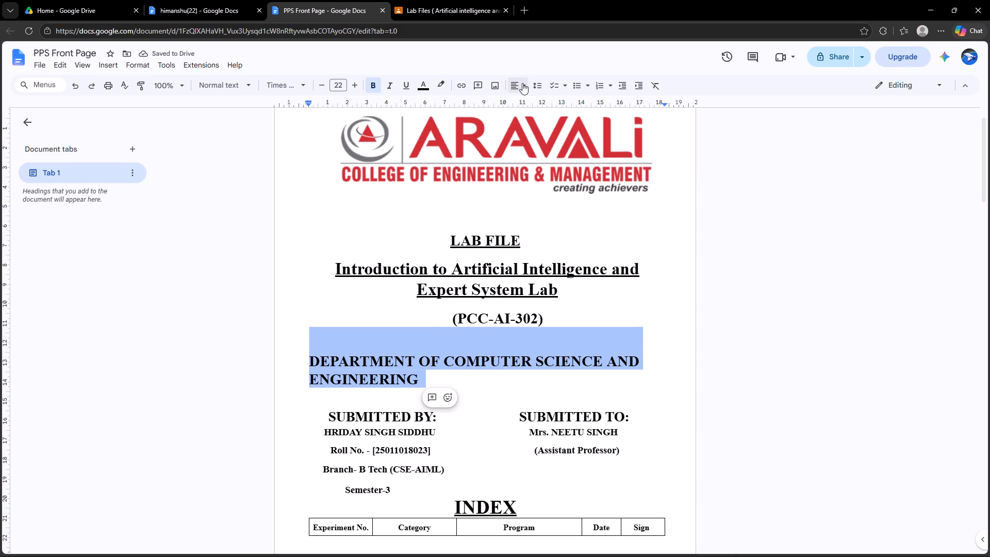
{"action": "left_click", "coordinate": [522, 83]}
{"action": "left_click", "coordinate": [532, 104]}
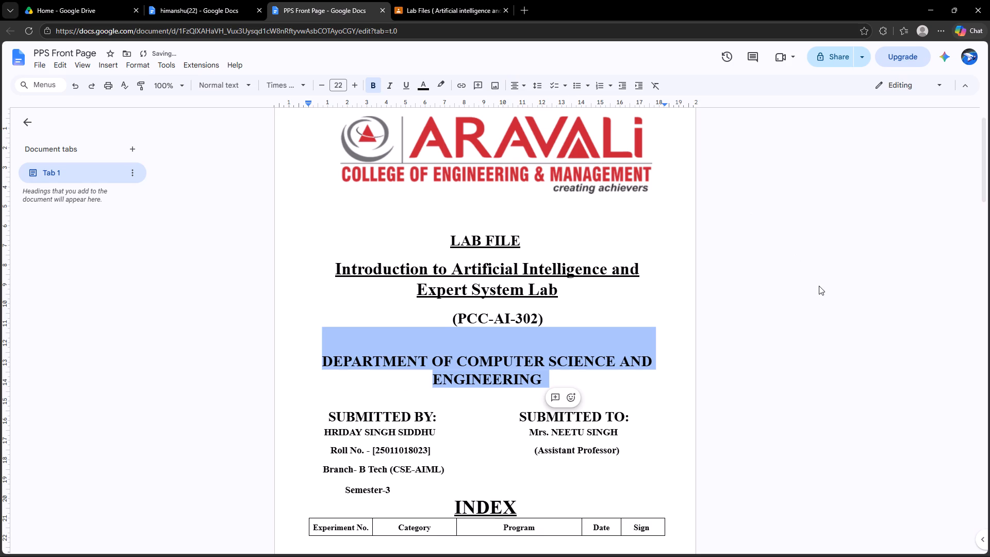
{"action": "left_click", "coordinate": [819, 286]}
Delete the INDEX heading and all the experiment tables below the cover page details, through to the end of the document.
{"action": "scroll", "coordinate": [566, 306], "scroll_direction": "down", "scroll_amount": 2}
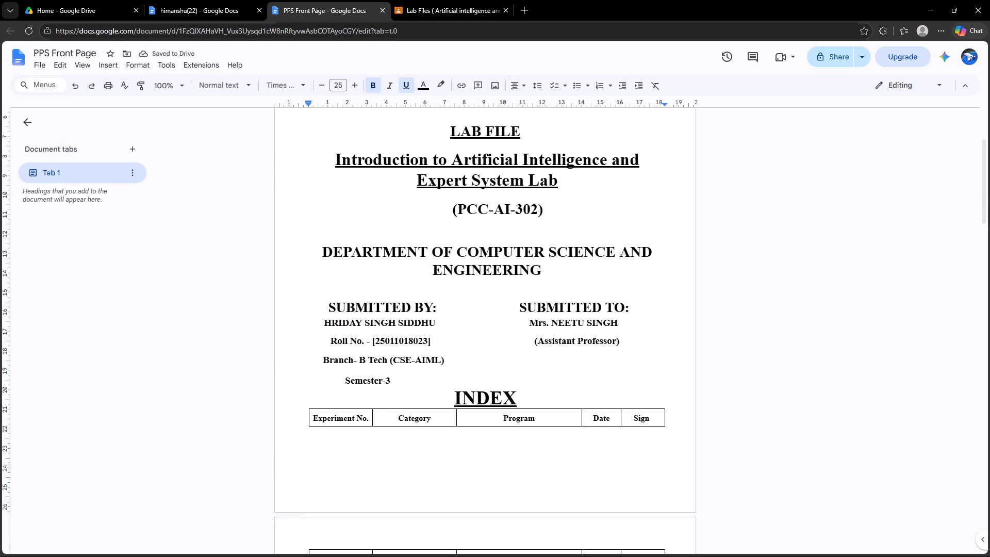
{"action": "scroll", "coordinate": [512, 211], "scroll_direction": "up", "scroll_amount": 2}
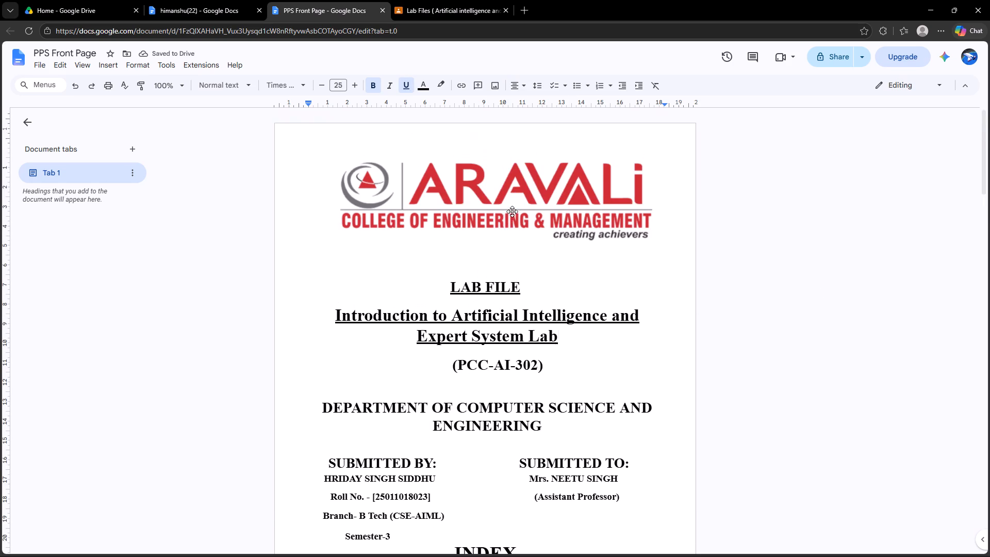
{"action": "scroll", "coordinate": [512, 211], "scroll_direction": "down", "scroll_amount": 3}
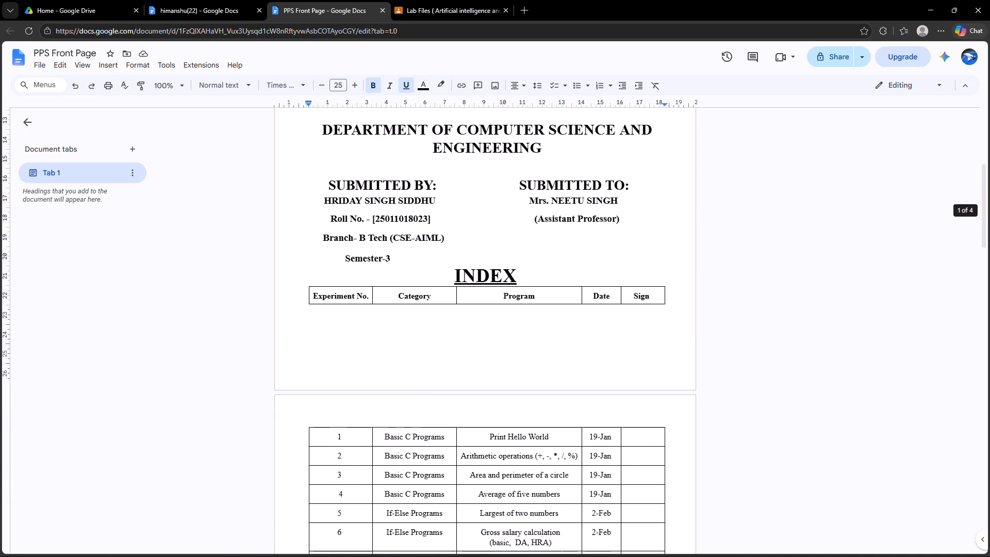
{"action": "left_click", "coordinate": [451, 288]}
{"action": "key", "text": "ctrl+shift+Down"}
{"action": "key", "text": "ctrl+shift+Down"}
{"action": "key", "text": "ctrl+shift+Down"}
{"action": "key", "text": "ctrl+shift+Down"}
{"action": "key", "text": "ctrl+shift+Down"}
{"action": "key", "text": "ctrl+shift+Down"}
{"action": "key", "text": "ctrl+shift+Down"}
{"action": "key", "text": "ctrl+shift+Down"}
{"action": "key", "text": "ctrl+shift+Down"}
{"action": "key", "text": "ctrl+shift+Down"}
{"action": "key", "text": "ctrl+shift+Down"}
{"action": "key", "text": "ctrl+shift+Down"}
{"action": "key", "text": "ctrl+shift+Down"}
{"action": "key", "text": "ctrl+shift+Down"}
{"action": "key", "text": "ctrl+shift+Down"}
{"action": "key", "text": "ctrl+shift+Down"}
{"action": "key", "text": "ctrl+shift+Down"}
{"action": "key", "text": "ctrl+shift+Down"}
{"action": "key", "text": "ctrl+shift+Down"}
{"action": "key", "text": "ctrl+shift+Down"}
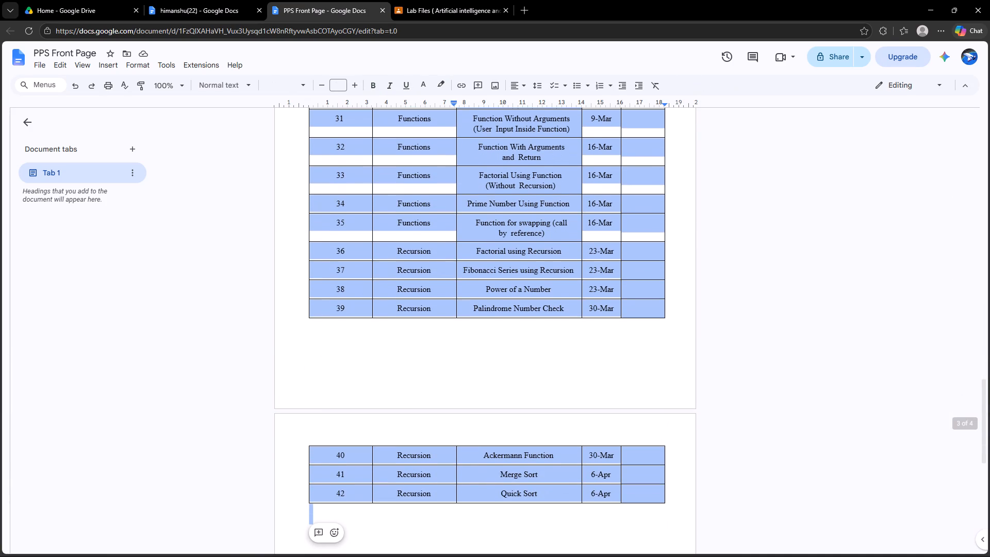
{"action": "scroll", "coordinate": [451, 288], "scroll_direction": "up", "scroll_amount": 5}
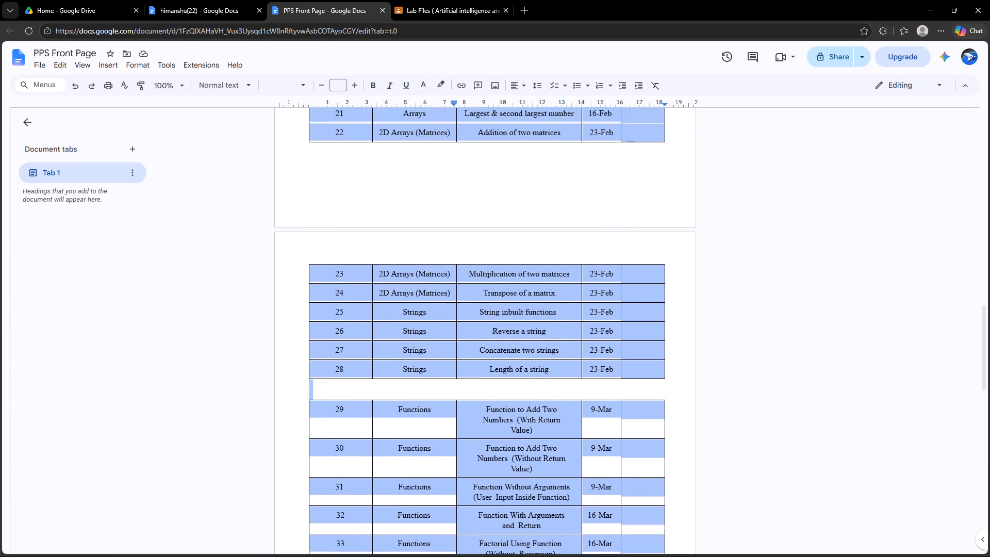
{"action": "scroll", "coordinate": [451, 288], "scroll_direction": "up", "scroll_amount": 4}
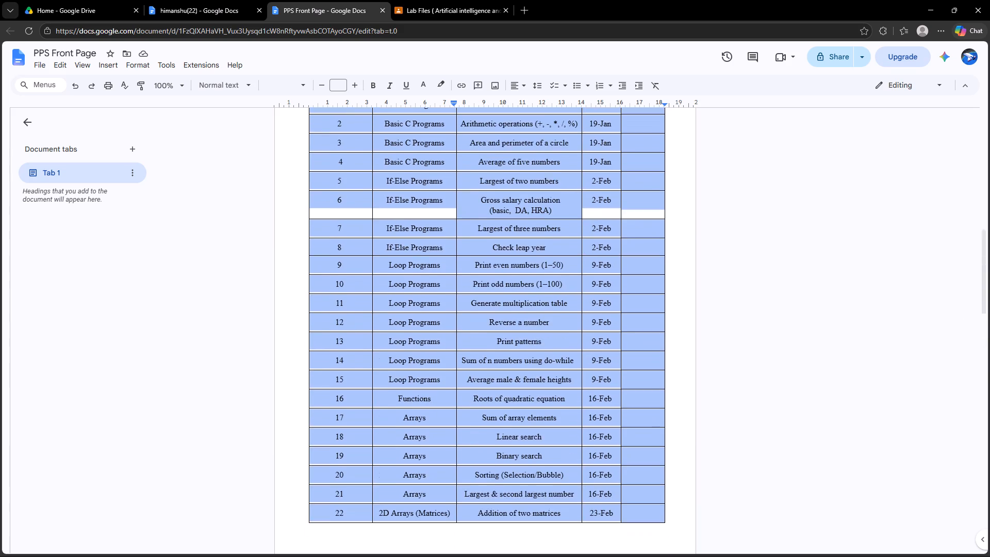
{"action": "scroll", "coordinate": [451, 288], "scroll_direction": "up", "scroll_amount": 6}
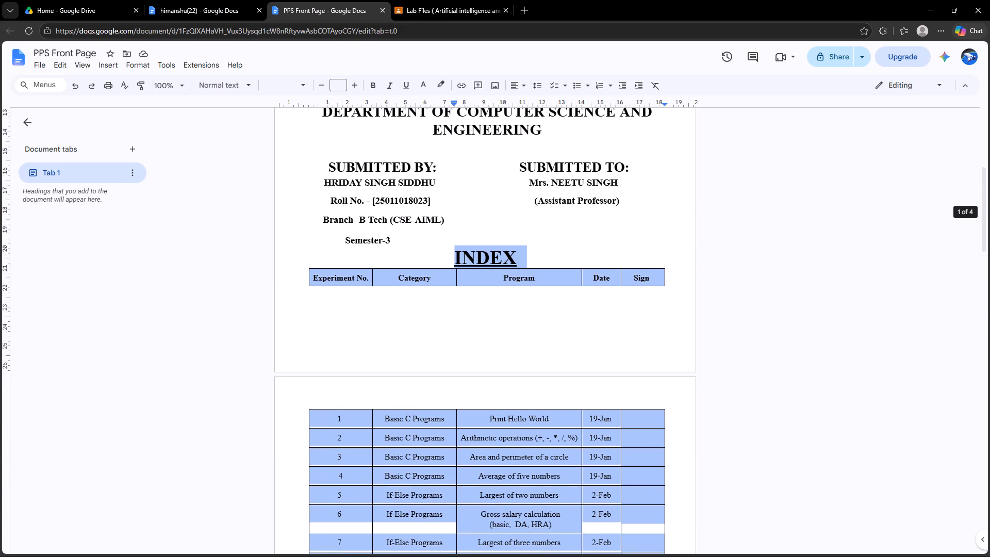
{"action": "key", "text": "BackSpace"}
Replace the teacher's name under SUBMITTED TO with the one on the himanshu(22) cover page, keeping the title "Mrs.".
{"action": "scroll", "coordinate": [451, 288], "scroll_direction": "up", "scroll_amount": 5}
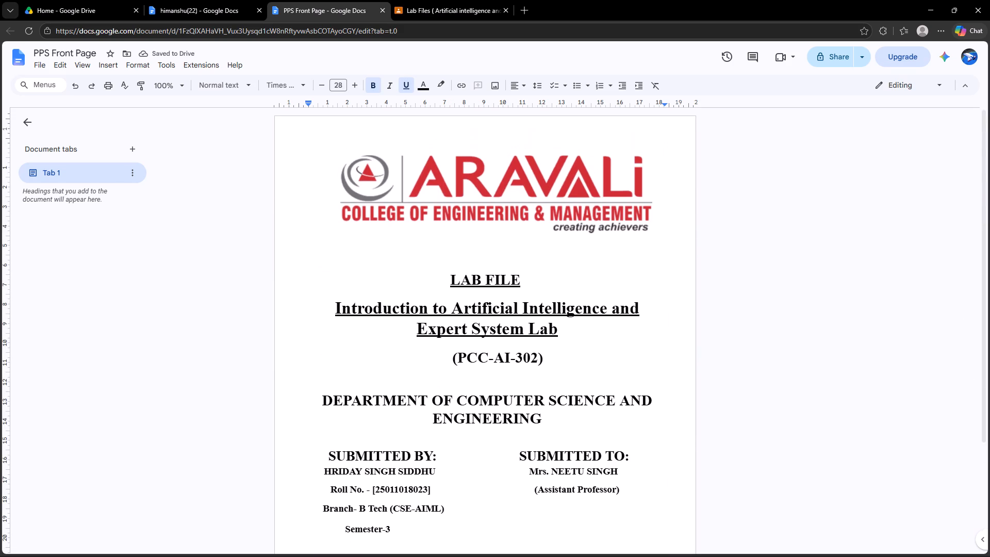
{"action": "scroll", "coordinate": [500, 317], "scroll_direction": "down", "scroll_amount": 1}
{"action": "left_click", "coordinate": [237, 0]}
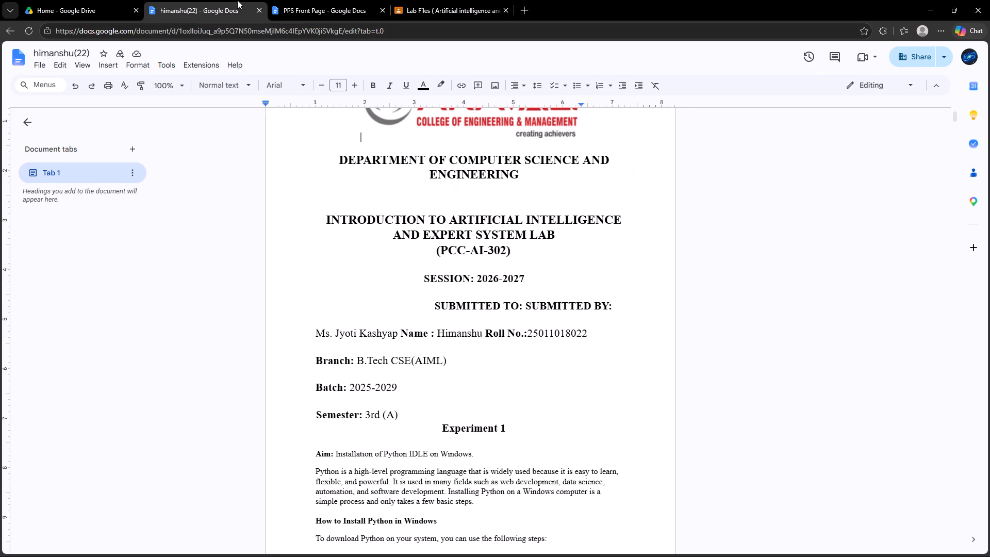
{"action": "left_click", "coordinate": [327, 0]}
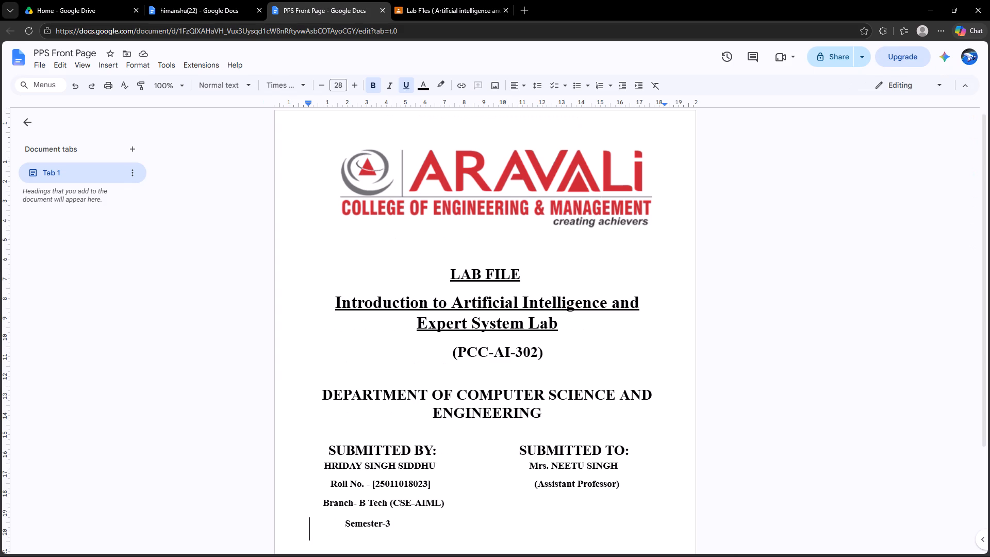
{"action": "left_click", "coordinate": [621, 464]}
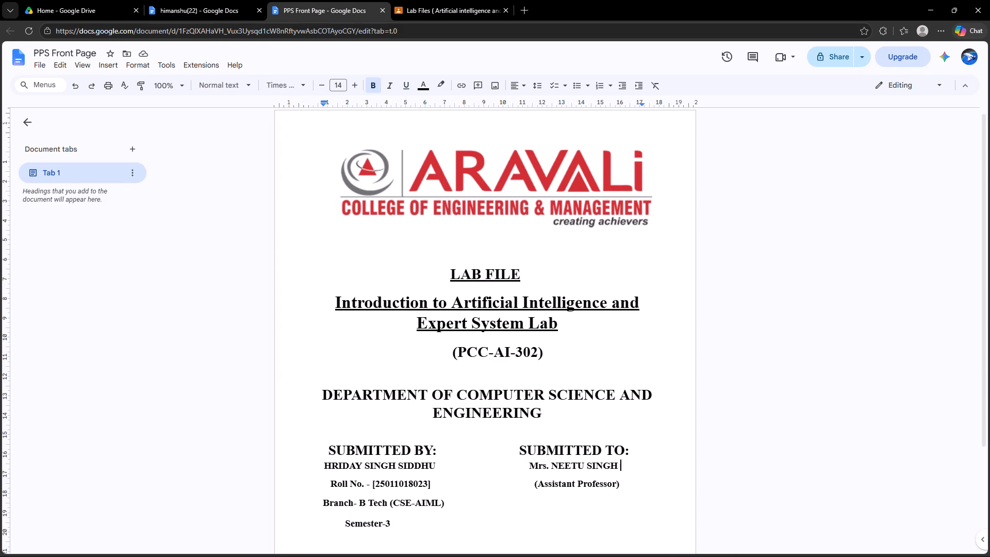
{"action": "key", "text": "BackSpace"}
{"action": "key", "text": "BackSpace"}
{"action": "key", "text": "BackSpace"}
{"action": "key", "text": "BackSpace"}
{"action": "key", "text": "BackSpace"}
{"action": "key", "text": "BackSpace"}
{"action": "key", "text": "BackSpace"}
{"action": "key", "text": "BackSpace"}
{"action": "key", "text": "BackSpace"}
{"action": "key", "text": "BackSpace"}
{"action": "key", "text": "BackSpace"}
{"action": "key", "text": "BackSpace"}
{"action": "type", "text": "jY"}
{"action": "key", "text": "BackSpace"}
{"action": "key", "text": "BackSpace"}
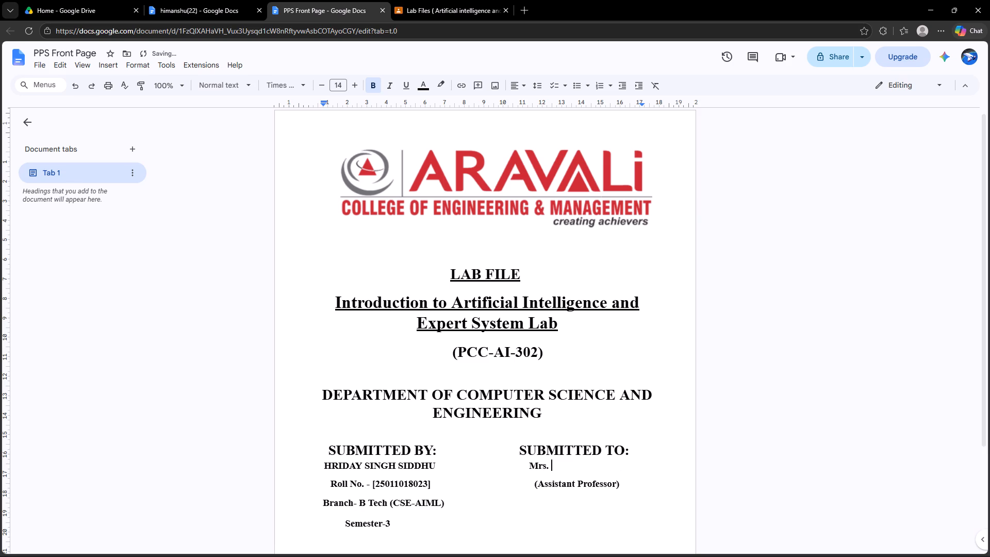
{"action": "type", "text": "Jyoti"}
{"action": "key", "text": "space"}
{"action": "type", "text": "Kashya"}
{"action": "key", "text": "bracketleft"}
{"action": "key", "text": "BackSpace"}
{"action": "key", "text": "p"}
Retype the student's name under SUBMITTED BY in title case instead of all capitals.
{"action": "scroll", "coordinate": [621, 464], "scroll_direction": "down", "scroll_amount": 1}
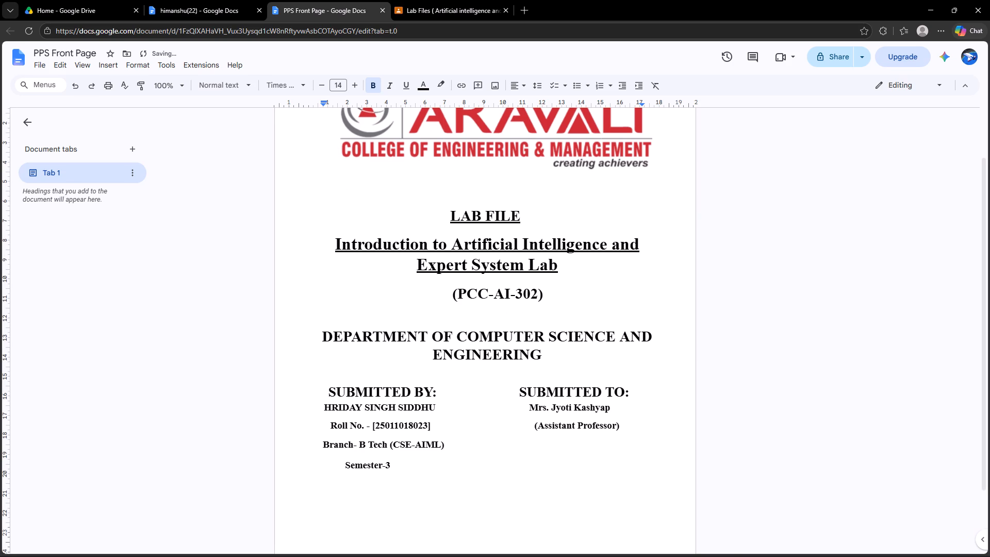
{"action": "left_click", "coordinate": [434, 406]}
{"action": "key", "text": "BackSpace"}
{"action": "key", "text": "BackSpace"}
{"action": "key", "text": "BackSpace"}
{"action": "key", "text": "BackSpace"}
{"action": "key", "text": "BackSpace"}
{"action": "key", "text": "BackSpace"}
{"action": "key", "text": "BackSpace"}
{"action": "key", "text": "BackSpace"}
{"action": "key", "text": "BackSpace"}
{"action": "key", "text": "BackSpace"}
{"action": "key", "text": "BackSpace"}
{"action": "key", "text": "BackSpace"}
{"action": "key", "text": "BackSpace"}
{"action": "key", "text": "BackSpace"}
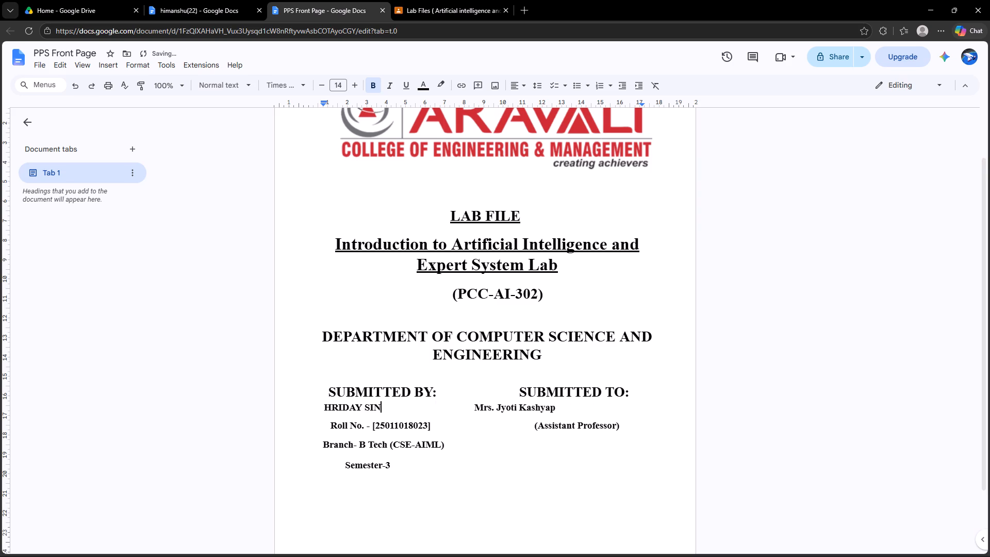
{"action": "key", "text": "BackSpace"}
{"action": "key", "text": "BackSpace"}
{"action": "key", "text": "BackSpace"}
{"action": "key", "text": "BackSpace"}
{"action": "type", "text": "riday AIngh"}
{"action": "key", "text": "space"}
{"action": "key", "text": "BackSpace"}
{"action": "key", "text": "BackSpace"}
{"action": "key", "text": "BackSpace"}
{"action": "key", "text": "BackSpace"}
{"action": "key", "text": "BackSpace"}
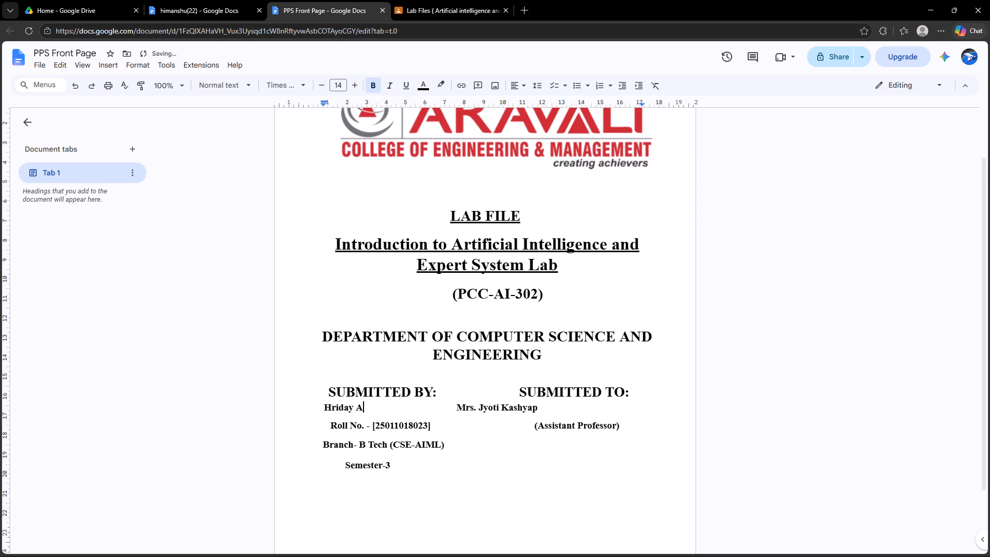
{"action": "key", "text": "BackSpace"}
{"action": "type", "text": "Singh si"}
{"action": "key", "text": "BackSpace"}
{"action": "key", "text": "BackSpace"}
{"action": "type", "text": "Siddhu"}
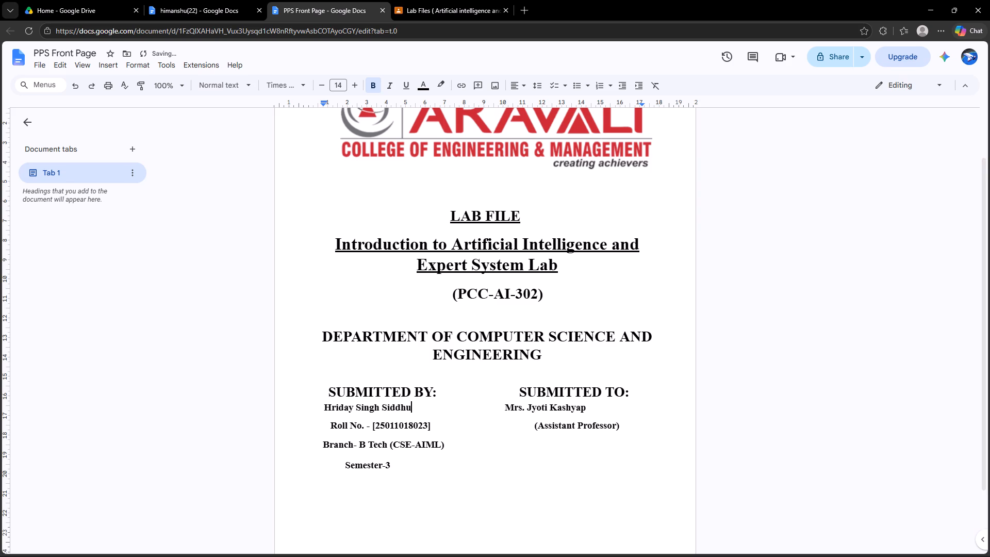
Insert eight spaces after the student's name to move the teacher's name back beneath SUBMITTED TO.
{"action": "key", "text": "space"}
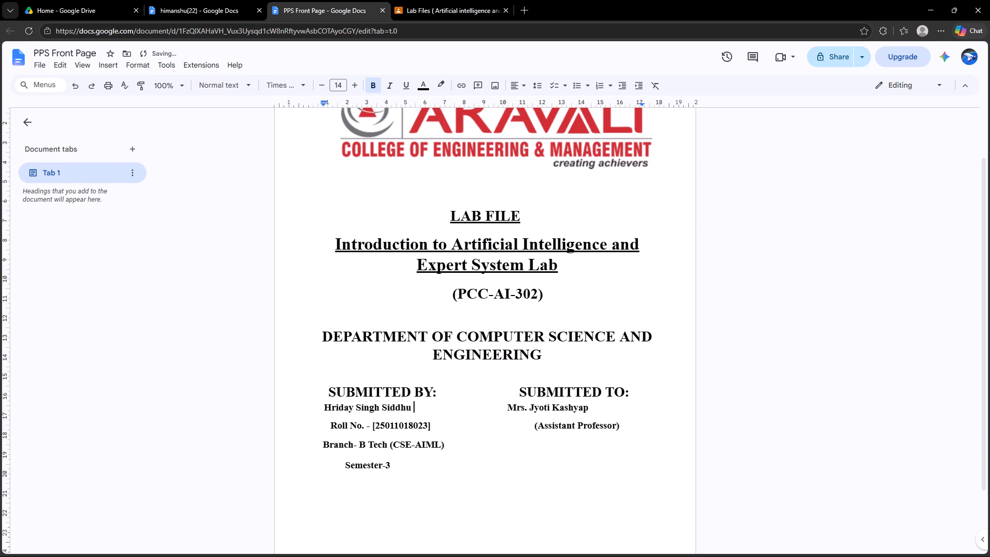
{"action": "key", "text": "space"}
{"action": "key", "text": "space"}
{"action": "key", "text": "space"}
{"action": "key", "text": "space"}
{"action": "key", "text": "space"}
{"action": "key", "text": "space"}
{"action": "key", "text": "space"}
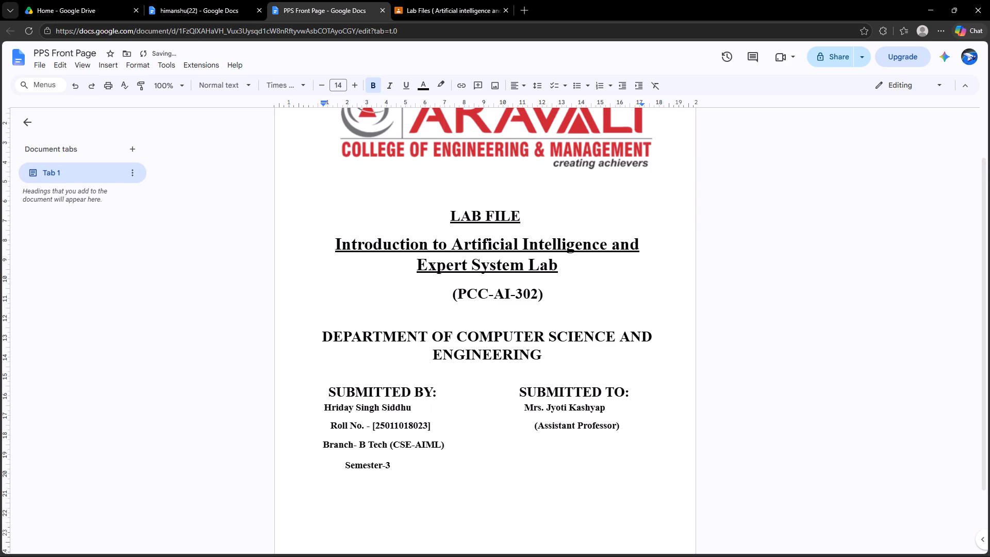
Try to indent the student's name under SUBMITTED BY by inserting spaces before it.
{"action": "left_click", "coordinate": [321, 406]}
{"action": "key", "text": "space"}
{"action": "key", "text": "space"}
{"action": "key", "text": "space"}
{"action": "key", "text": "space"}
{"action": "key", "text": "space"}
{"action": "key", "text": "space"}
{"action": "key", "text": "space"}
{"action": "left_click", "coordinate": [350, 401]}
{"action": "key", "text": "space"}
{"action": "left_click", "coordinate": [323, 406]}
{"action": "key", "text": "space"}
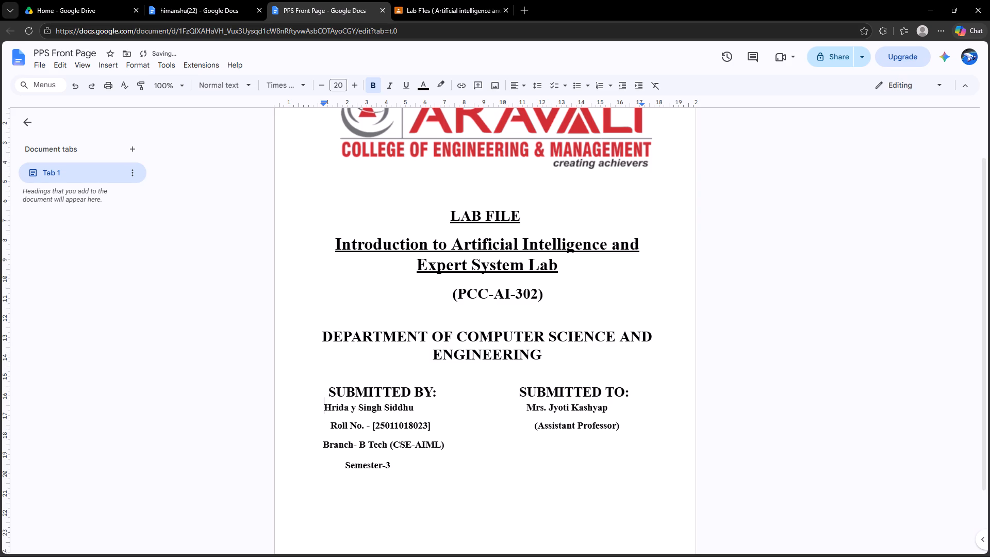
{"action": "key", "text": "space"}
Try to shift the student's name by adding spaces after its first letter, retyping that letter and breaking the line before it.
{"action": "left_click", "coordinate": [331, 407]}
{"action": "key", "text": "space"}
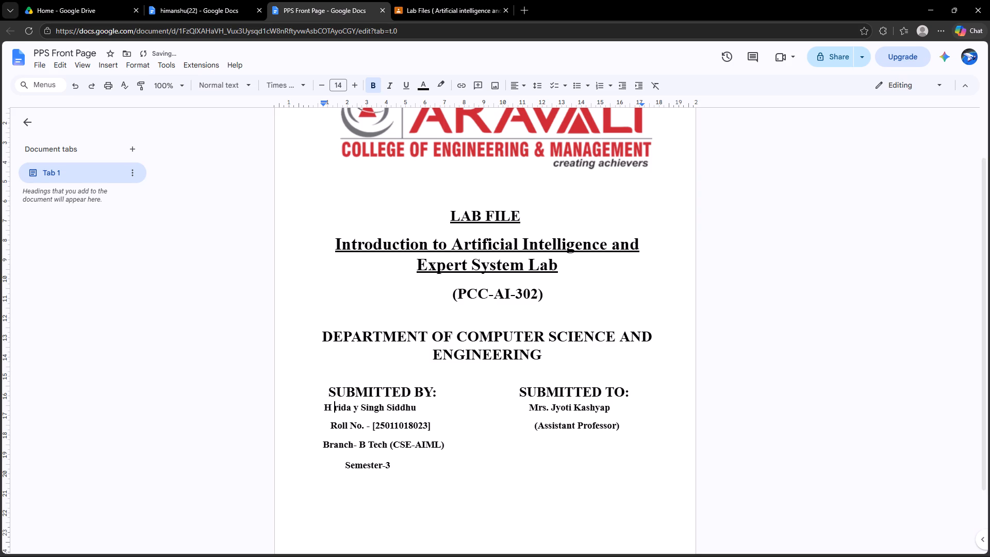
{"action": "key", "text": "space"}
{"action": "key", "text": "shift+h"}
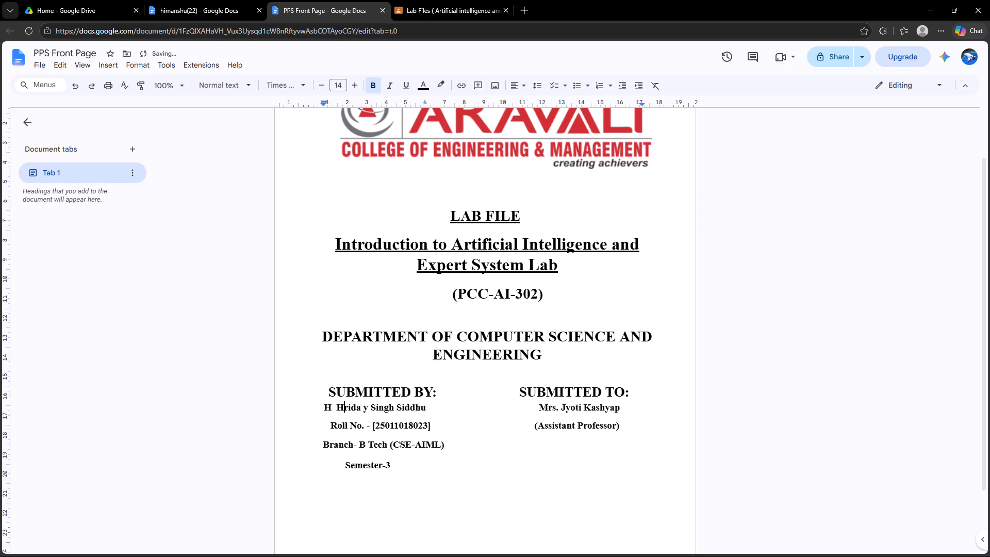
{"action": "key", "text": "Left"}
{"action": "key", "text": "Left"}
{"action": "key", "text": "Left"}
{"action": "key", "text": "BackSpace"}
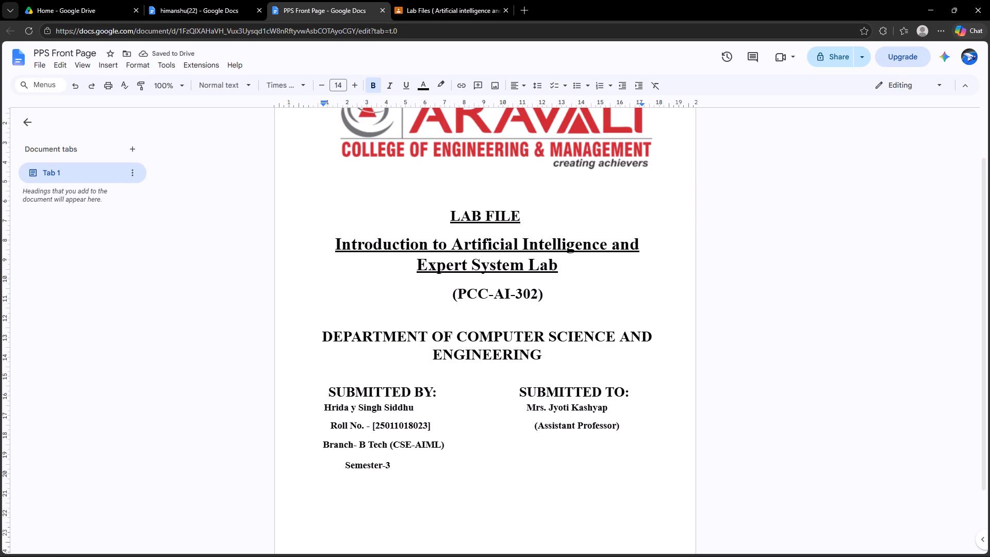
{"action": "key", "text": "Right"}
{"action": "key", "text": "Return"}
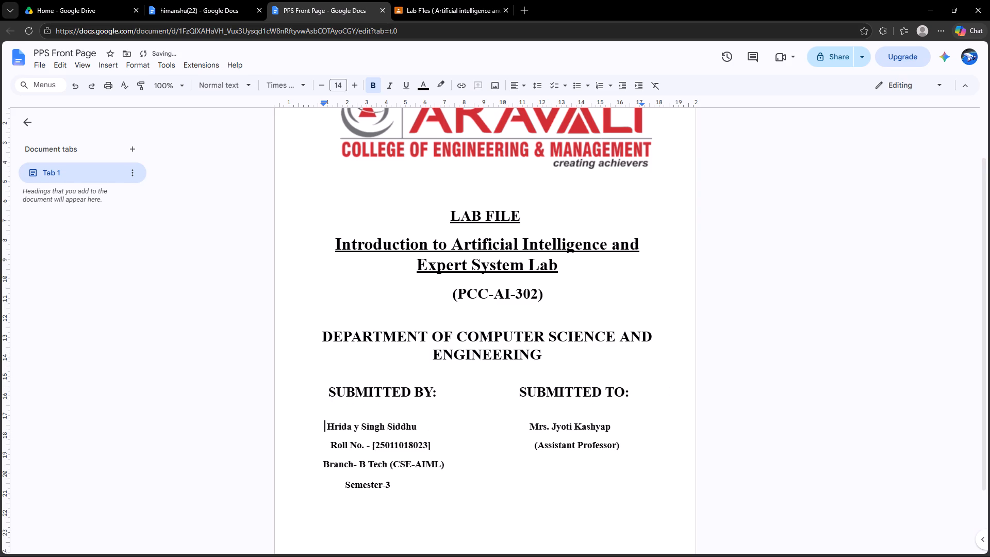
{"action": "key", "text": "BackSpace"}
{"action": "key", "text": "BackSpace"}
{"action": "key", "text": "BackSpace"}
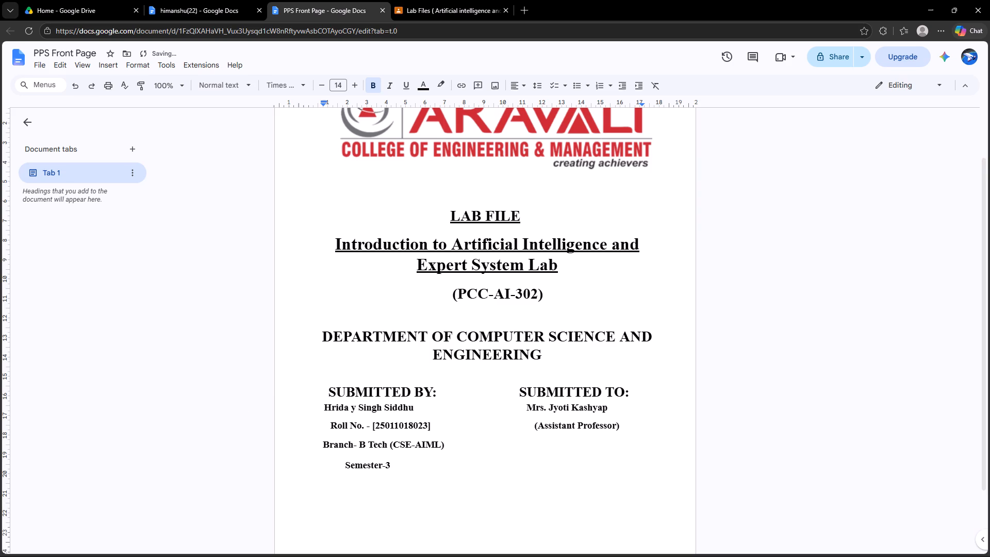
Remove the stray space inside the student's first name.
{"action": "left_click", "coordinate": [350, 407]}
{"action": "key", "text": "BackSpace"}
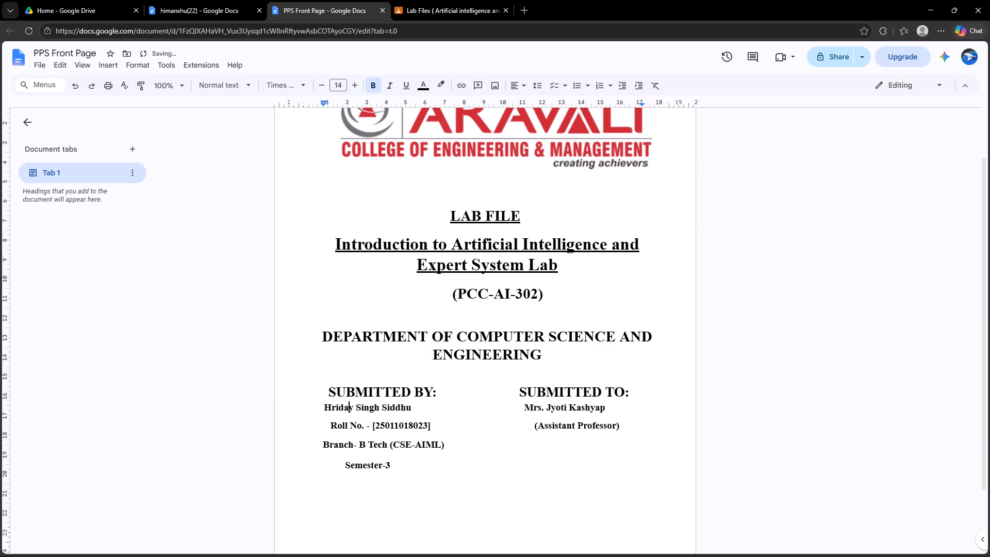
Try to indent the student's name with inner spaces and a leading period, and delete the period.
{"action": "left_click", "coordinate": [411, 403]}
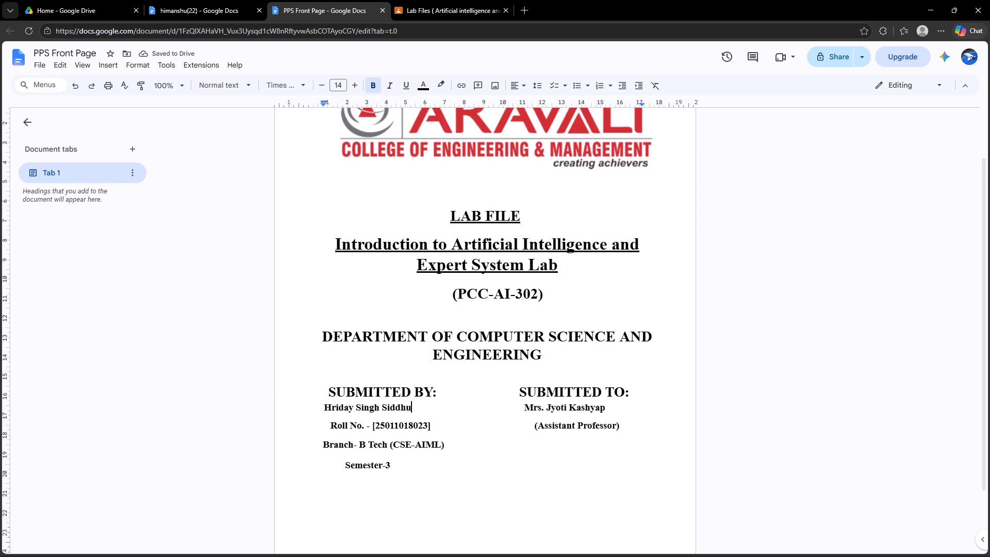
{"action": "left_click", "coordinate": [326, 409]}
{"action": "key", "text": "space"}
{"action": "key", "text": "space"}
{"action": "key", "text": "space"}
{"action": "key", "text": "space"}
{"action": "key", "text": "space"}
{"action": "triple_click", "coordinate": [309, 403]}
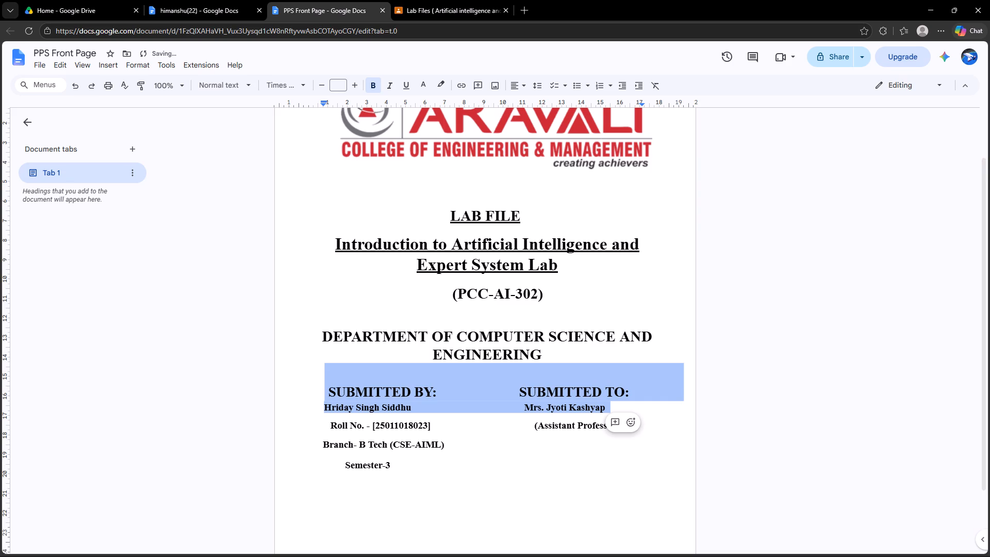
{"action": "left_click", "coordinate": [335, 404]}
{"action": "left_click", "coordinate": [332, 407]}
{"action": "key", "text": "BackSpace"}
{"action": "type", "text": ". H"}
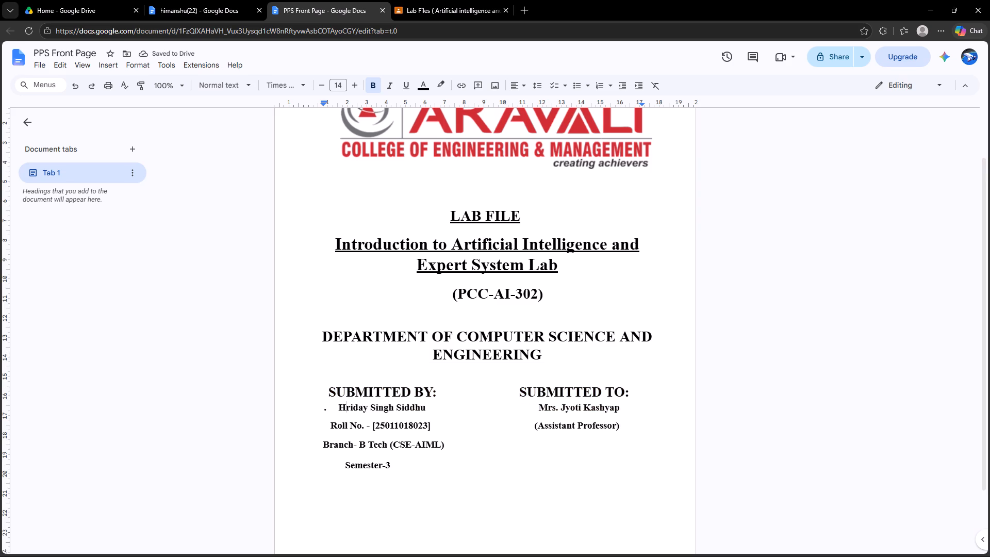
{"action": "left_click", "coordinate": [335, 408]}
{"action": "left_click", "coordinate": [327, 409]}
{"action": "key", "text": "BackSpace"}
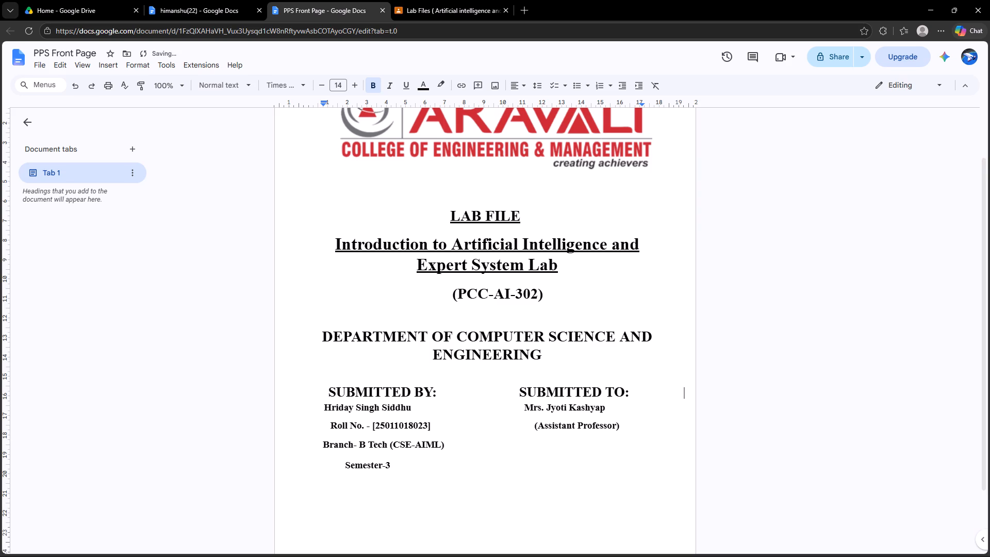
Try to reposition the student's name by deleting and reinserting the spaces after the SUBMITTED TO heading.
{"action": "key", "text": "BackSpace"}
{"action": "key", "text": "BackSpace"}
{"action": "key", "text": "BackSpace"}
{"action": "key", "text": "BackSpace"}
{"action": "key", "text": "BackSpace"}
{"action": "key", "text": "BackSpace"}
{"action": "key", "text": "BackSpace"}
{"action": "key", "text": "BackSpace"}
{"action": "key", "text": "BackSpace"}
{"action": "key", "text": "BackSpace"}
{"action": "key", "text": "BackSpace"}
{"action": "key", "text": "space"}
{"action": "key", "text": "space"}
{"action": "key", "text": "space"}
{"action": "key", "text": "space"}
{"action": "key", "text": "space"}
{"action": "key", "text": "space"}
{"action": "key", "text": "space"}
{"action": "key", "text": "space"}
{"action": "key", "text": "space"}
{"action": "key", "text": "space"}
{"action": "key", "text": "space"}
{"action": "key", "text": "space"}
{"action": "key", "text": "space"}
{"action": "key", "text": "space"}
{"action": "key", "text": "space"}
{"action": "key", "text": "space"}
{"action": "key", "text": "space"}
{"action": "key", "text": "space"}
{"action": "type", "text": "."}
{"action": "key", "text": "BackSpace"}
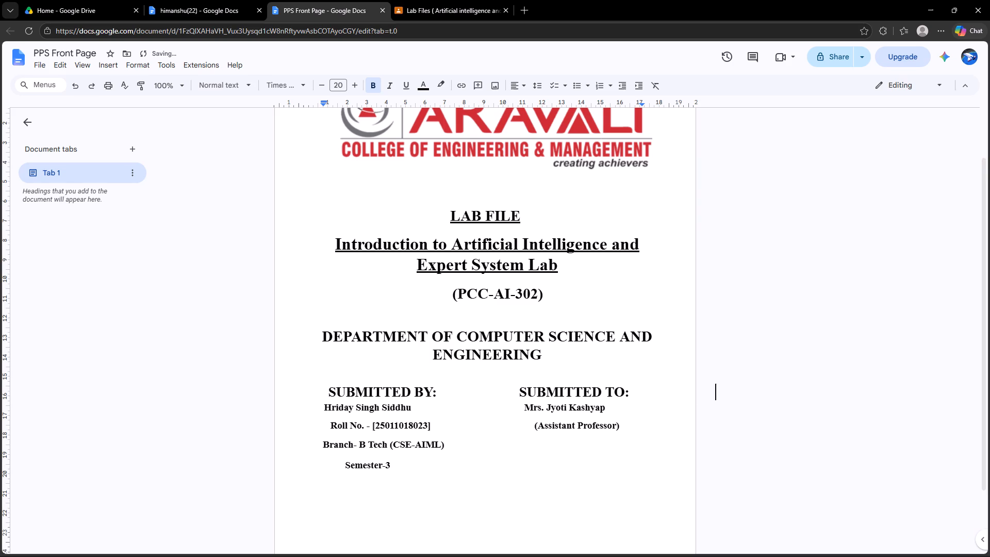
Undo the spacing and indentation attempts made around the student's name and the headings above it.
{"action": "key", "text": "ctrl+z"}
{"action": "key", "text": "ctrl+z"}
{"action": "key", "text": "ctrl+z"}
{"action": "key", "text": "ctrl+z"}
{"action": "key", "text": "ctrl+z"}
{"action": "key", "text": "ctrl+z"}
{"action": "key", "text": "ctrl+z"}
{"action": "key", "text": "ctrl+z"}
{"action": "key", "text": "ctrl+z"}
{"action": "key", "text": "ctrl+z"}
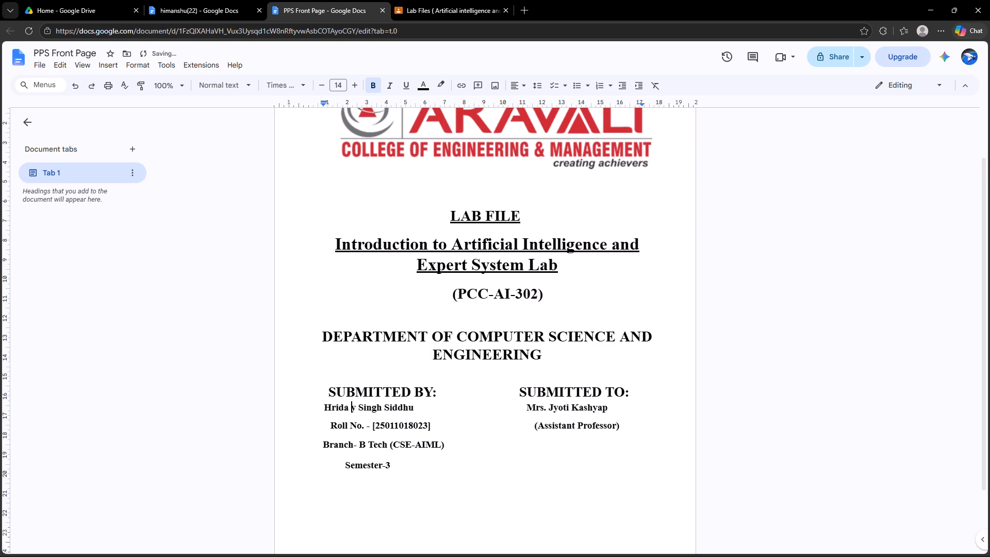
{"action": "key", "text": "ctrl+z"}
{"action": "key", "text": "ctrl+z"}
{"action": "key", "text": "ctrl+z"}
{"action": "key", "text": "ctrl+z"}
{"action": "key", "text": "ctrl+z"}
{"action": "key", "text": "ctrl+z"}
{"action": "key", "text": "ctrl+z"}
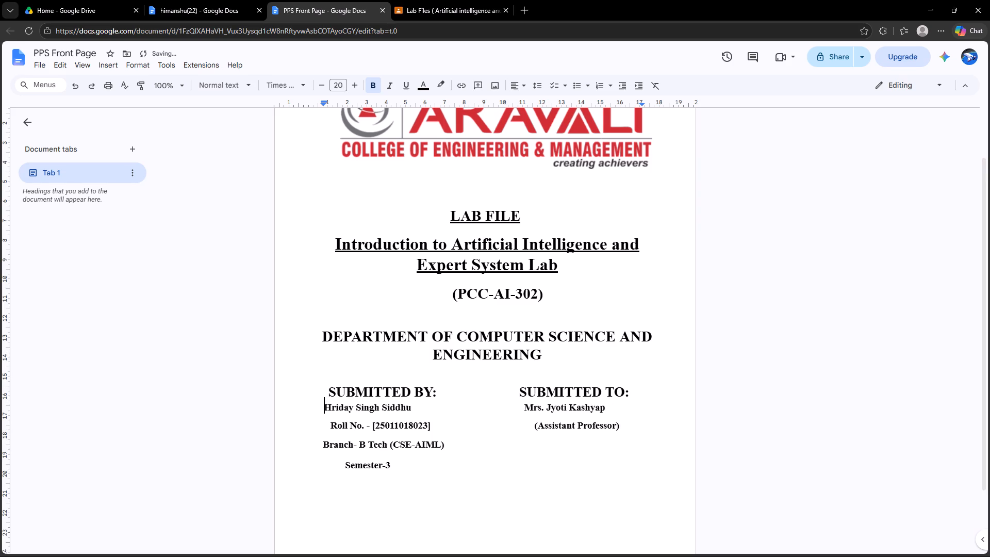
Undo the recent edits to the student's name until it is back in all capital letters.
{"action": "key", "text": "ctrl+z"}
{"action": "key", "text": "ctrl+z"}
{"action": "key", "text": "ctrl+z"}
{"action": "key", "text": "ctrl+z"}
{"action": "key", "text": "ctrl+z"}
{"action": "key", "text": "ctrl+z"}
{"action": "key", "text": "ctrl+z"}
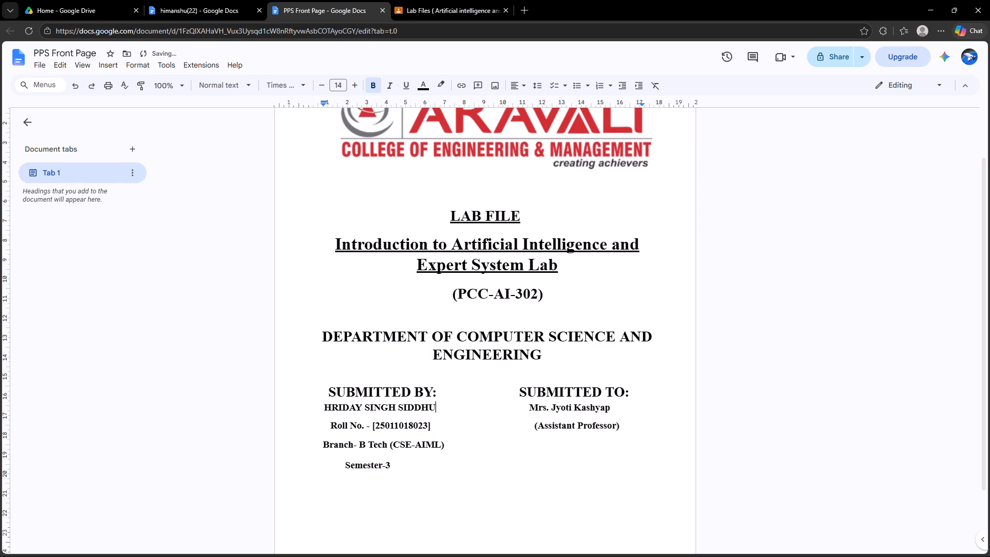
Retype the assistant professor's name under SUBMITTED TO in all capital letters, keeping the title "Mrs." in front.
{"action": "left_click", "coordinate": [630, 404]}
{"action": "key", "text": "BackSpace"}
{"action": "key", "text": "BackSpace"}
{"action": "key", "text": "BackSpace"}
{"action": "key", "text": "BackSpace"}
{"action": "key", "text": "BackSpace"}
{"action": "key", "text": "BackSpace"}
{"action": "key", "text": "BackSpace"}
{"action": "key", "text": "BackSpace"}
{"action": "key", "text": "BackSpace"}
{"action": "key", "text": "BackSpace"}
{"action": "key", "text": "BackSpace"}
{"action": "key", "text": "BackSpace"}
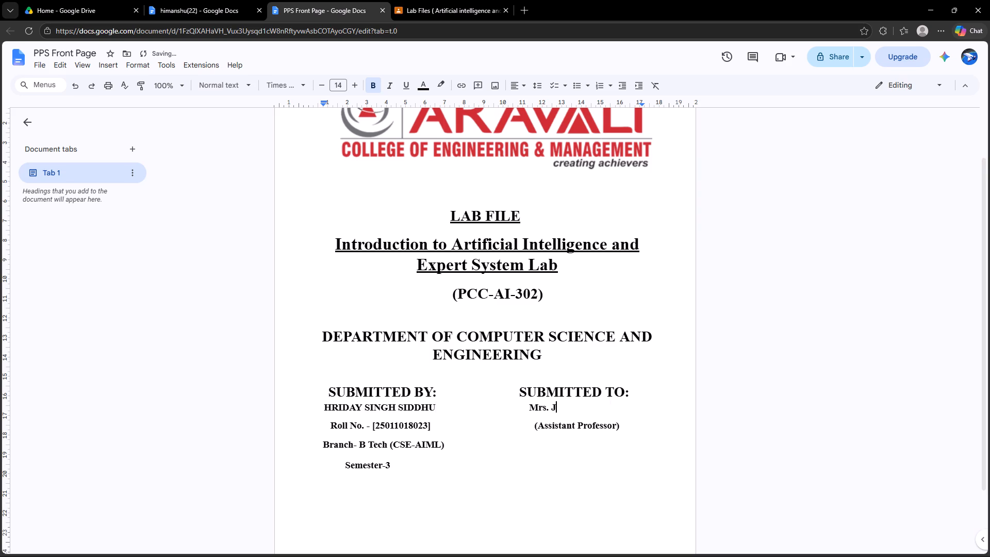
{"action": "key", "text": "BackSpace"}
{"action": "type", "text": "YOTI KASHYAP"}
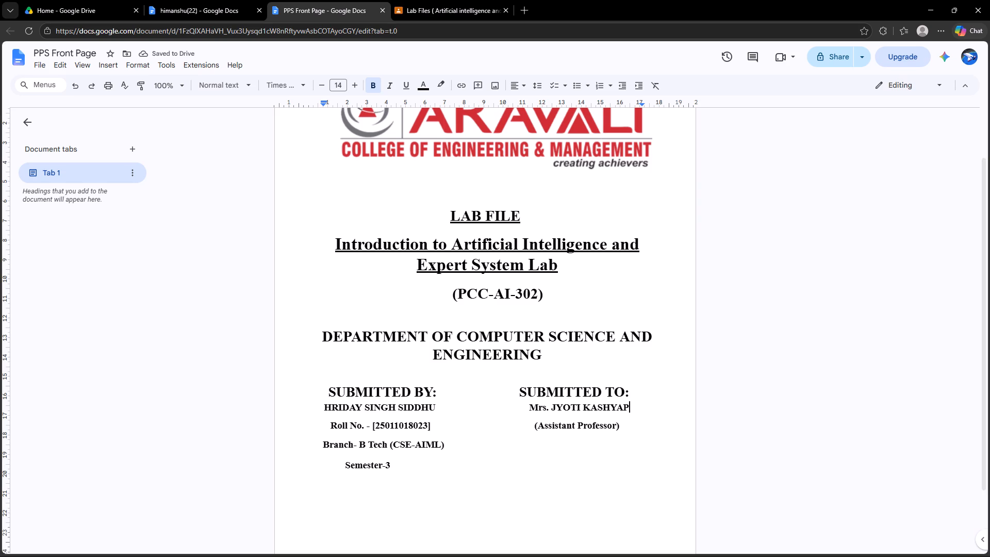
Remove four spaces before the teacher's name so it lines up under the SUBMITTED TO heading.
{"action": "left_click", "coordinate": [537, 405]}
{"action": "left_click", "coordinate": [523, 407]}
{"action": "key", "text": "BackSpace"}
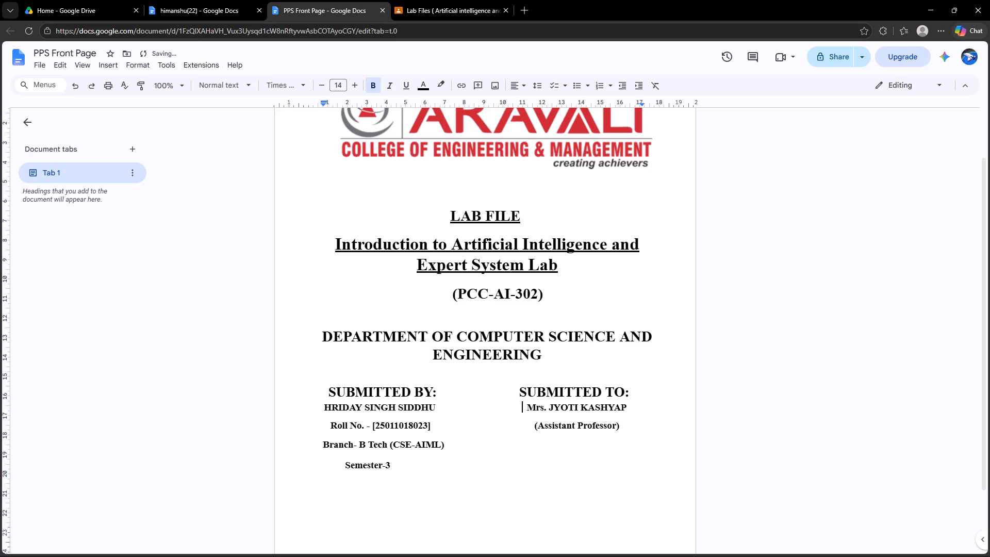
{"action": "key", "text": "BackSpace"}
{"action": "key", "text": "BackSpace"}
{"action": "key", "text": "BackSpace"}
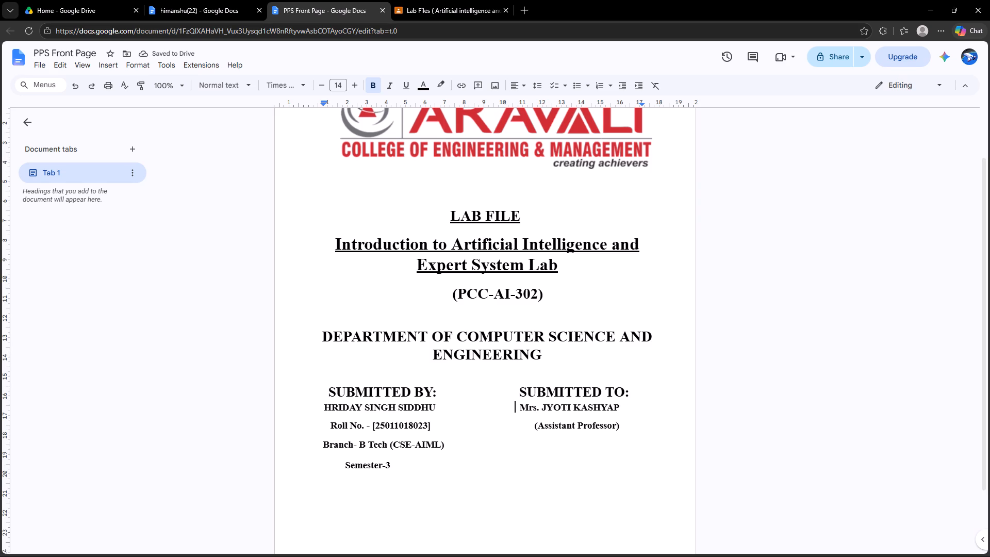
Reduce the font size of the LAB FILE heading to 19.
{"action": "scroll", "coordinate": [469, 423], "scroll_direction": "up", "scroll_amount": 1}
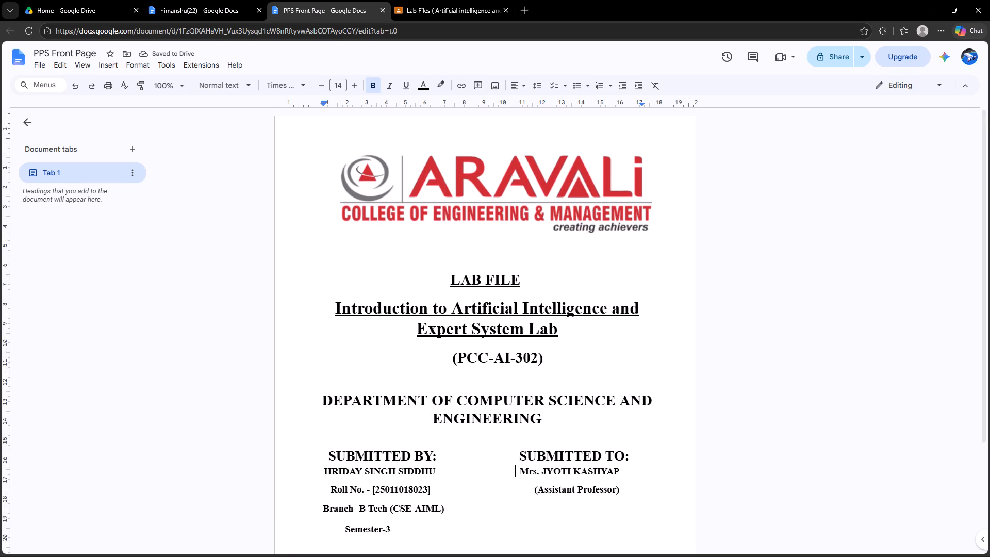
{"action": "scroll", "coordinate": [480, 373], "scroll_direction": "down", "scroll_amount": 3}
{"action": "scroll", "coordinate": [480, 373], "scroll_direction": "up", "scroll_amount": 2}
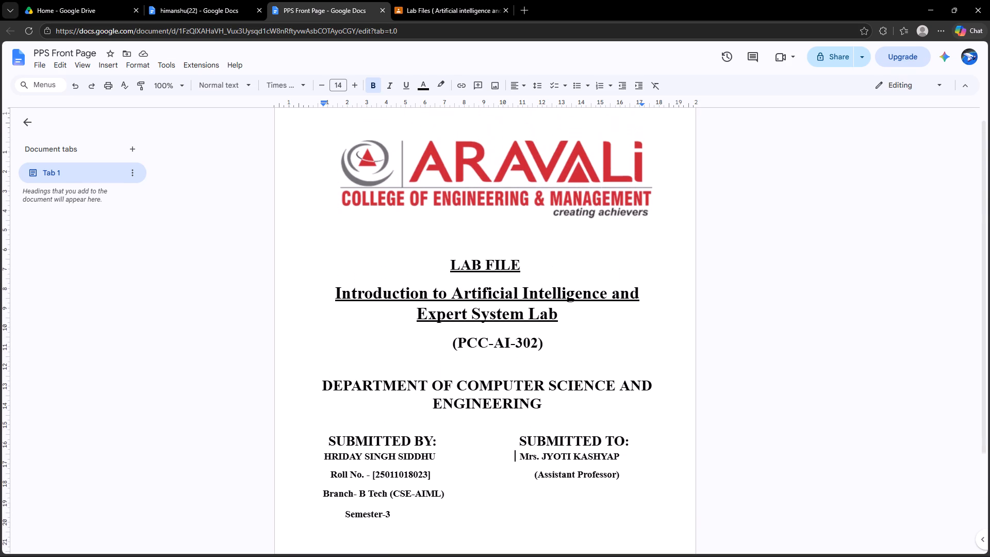
{"action": "left_click", "coordinate": [473, 262]}
{"action": "double_click", "coordinate": [473, 262]}
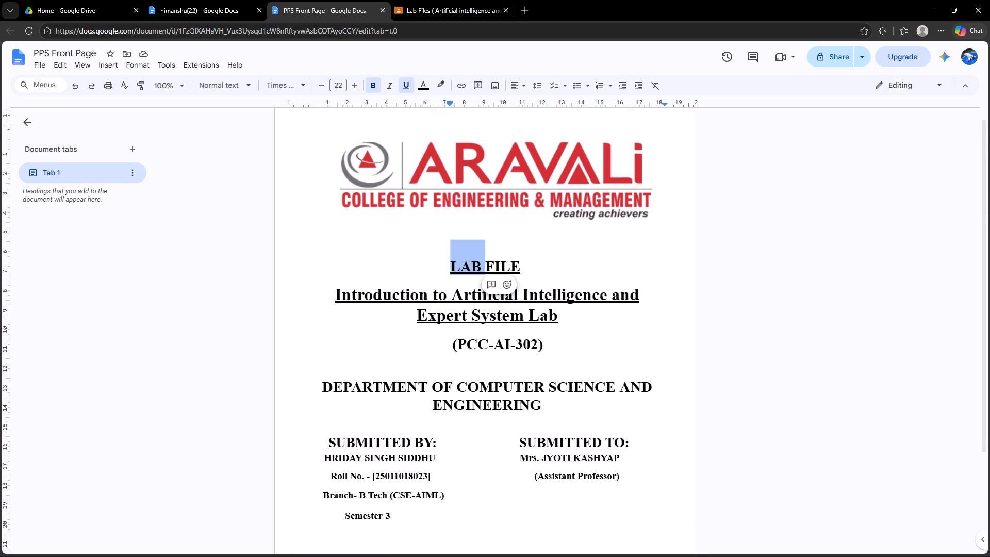
{"action": "key", "text": "Left"}
{"action": "key", "text": "ctrl+shift+Down"}
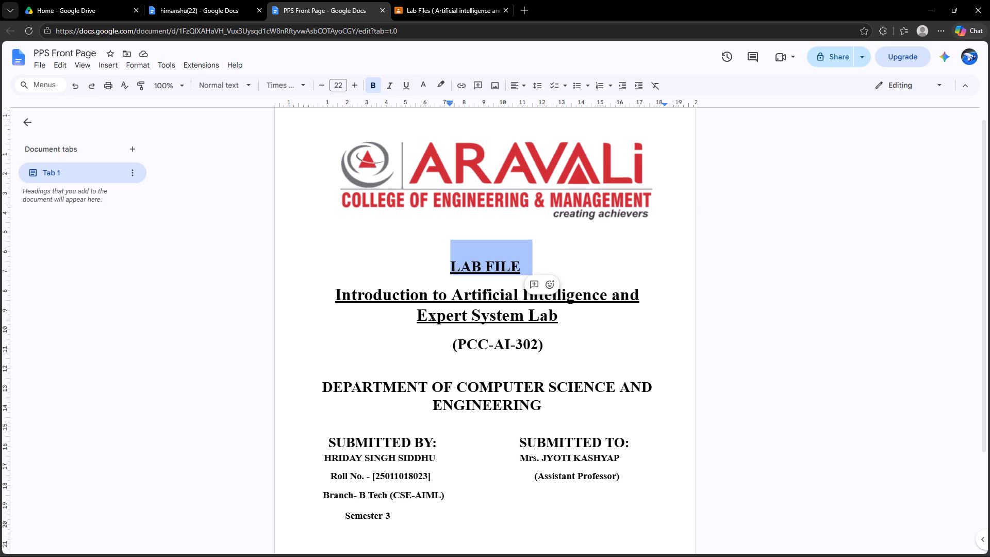
{"action": "key", "text": "ctrl+shift+comma"}
{"action": "key", "text": "ctrl+shift+comma"}
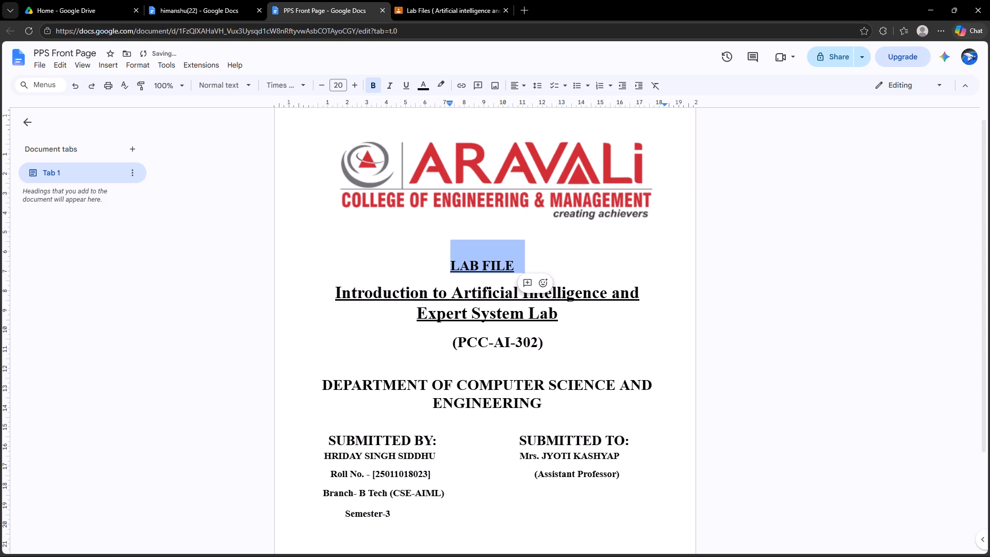
{"action": "key", "text": "ctrl+shift+comma"}
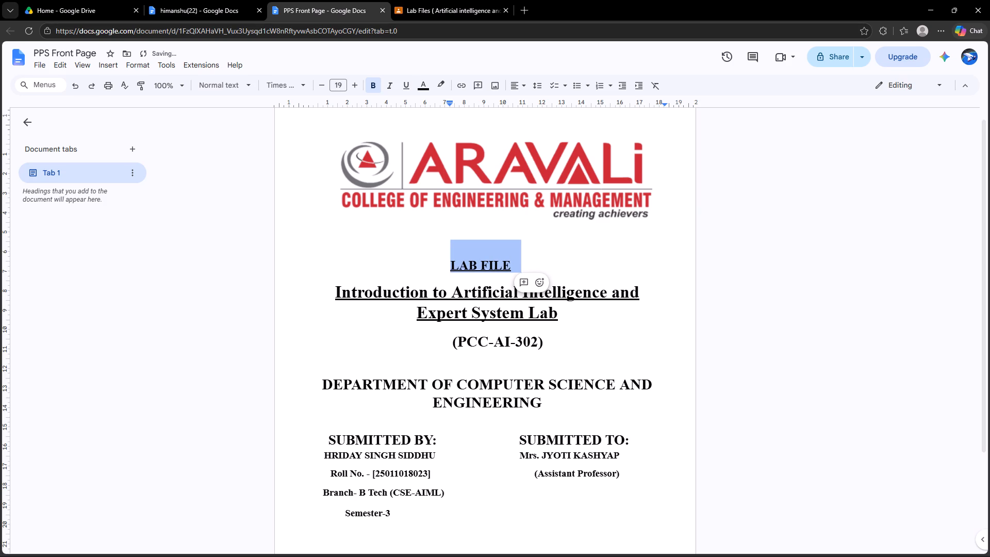
Set the font size of the subject title "Introduction to Artificial Intelligence and Expert System Lab" to 19 so it fits on one line.
{"action": "key", "text": "Left"}
{"action": "key", "text": "Left"}
{"action": "key", "text": "Left"}
{"action": "key", "text": "Down"}
{"action": "key", "text": "Down"}
{"action": "key", "text": "Down"}
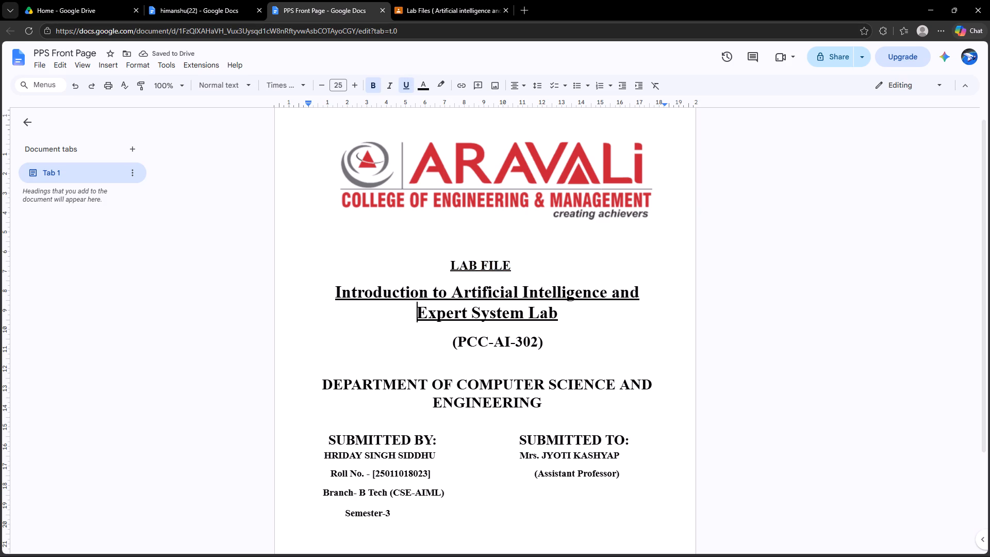
{"action": "key", "text": "Up"}
{"action": "key", "text": "ctrl+shift+Down"}
{"action": "key", "text": "ctrl+shift+comma"}
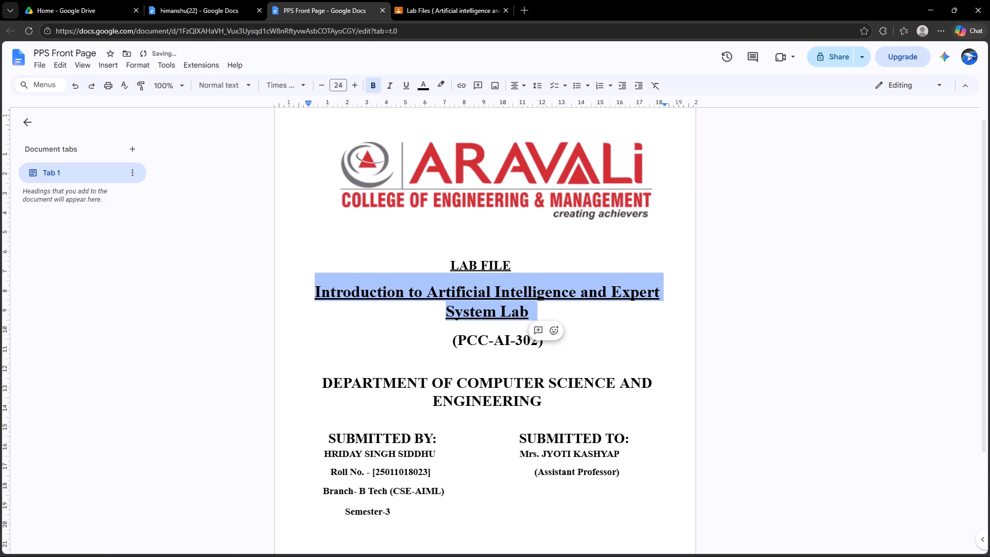
{"action": "key", "text": "ctrl+shift+comma"}
{"action": "key", "text": "ctrl+shift+comma"}
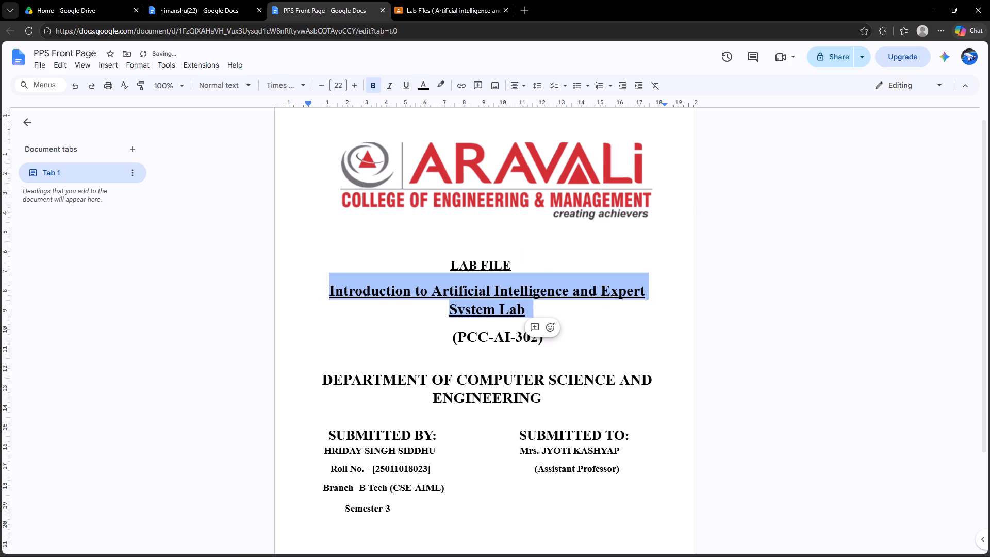
{"action": "key", "text": "ctrl+shift+comma"}
{"action": "key", "text": "ctrl+shift+comma"}
{"action": "key", "text": "ctrl+shift+comma"}
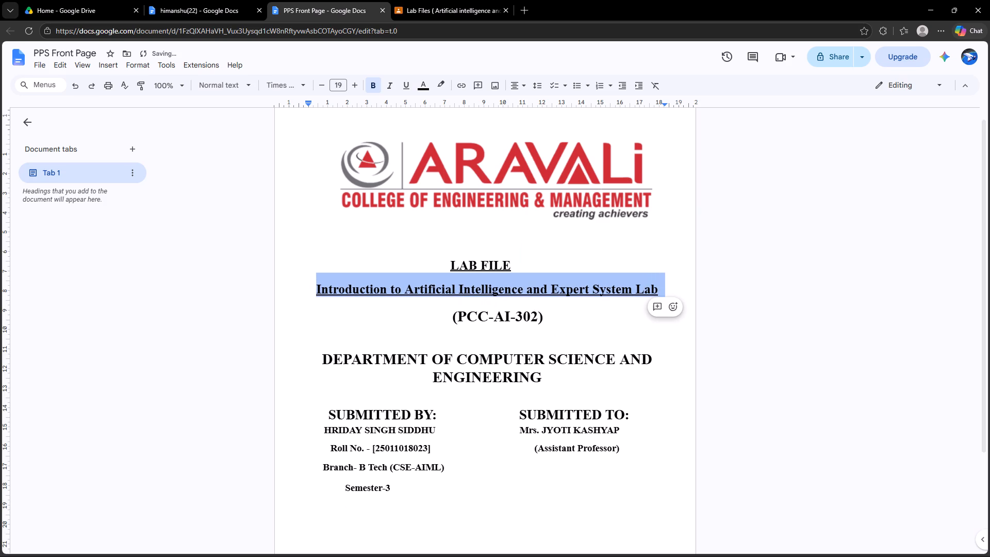
{"action": "key", "text": "ctrl+shift+comma"}
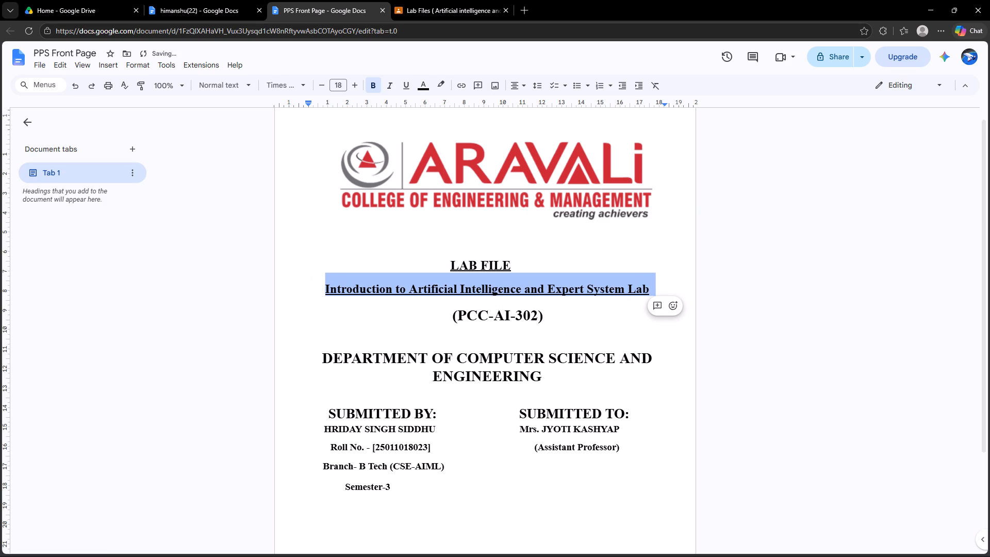
{"action": "key", "text": "ctrl+shift+period"}
Reduce the font size of the course code (PCC-AI-302) to 17.
{"action": "key", "text": "Up"}
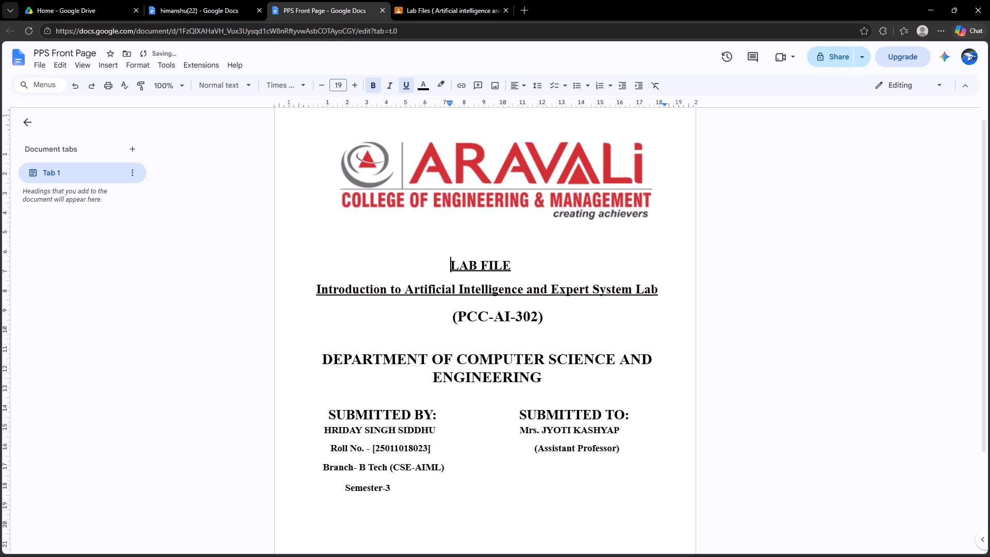
{"action": "key", "text": "ctrl+shift+Down"}
{"action": "key", "text": "Down"}
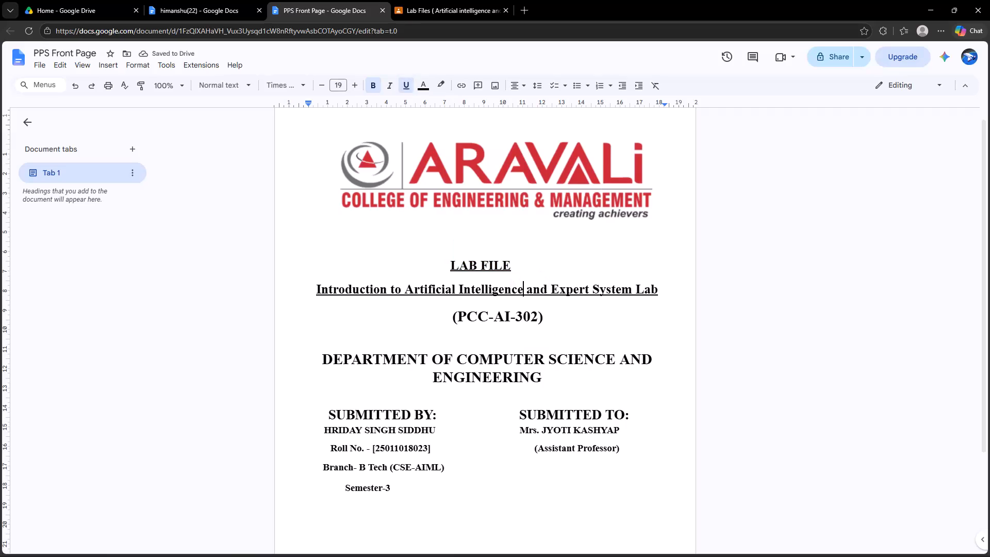
{"action": "key", "text": "Down"}
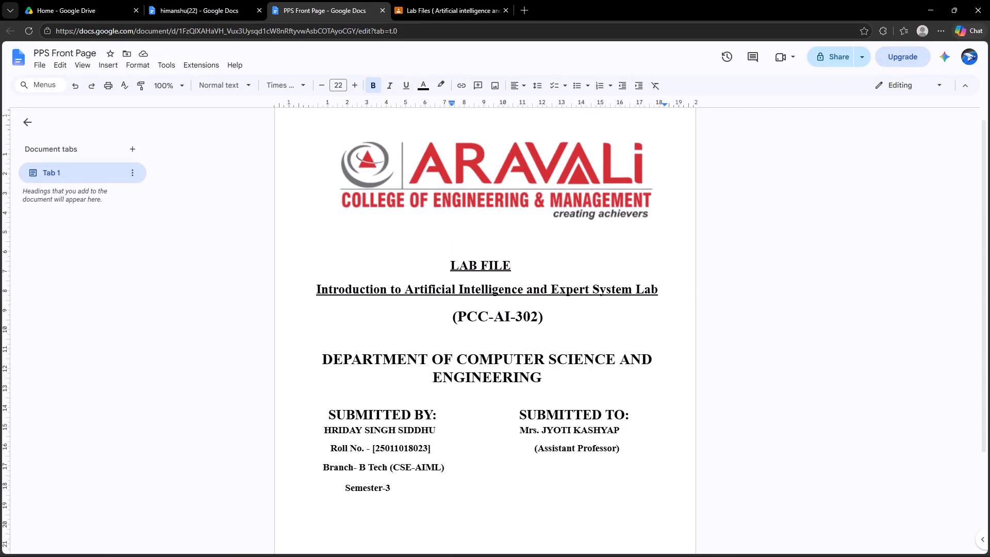
{"action": "key", "text": "ctrl+Right"}
{"action": "key", "text": "ctrl+Right"}
{"action": "key", "text": "ctrl+shift+Up"}
{"action": "key", "text": "ctrl+shift+comma"}
{"action": "key", "text": "ctrl+shift+comma"}
{"action": "key", "text": "ctrl+shift+comma"}
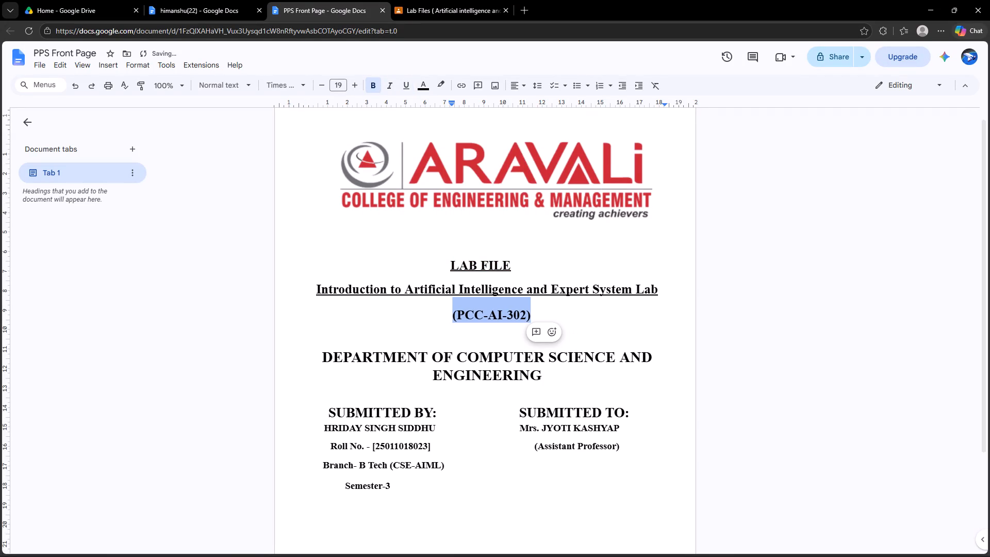
{"action": "key", "text": "ctrl+shift+comma"}
{"action": "key", "text": "ctrl+shift+comma"}
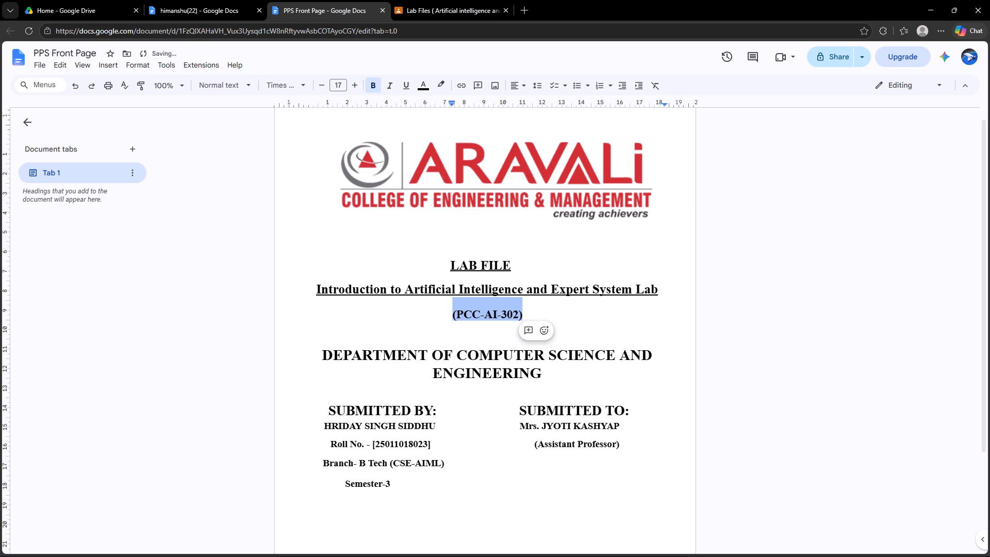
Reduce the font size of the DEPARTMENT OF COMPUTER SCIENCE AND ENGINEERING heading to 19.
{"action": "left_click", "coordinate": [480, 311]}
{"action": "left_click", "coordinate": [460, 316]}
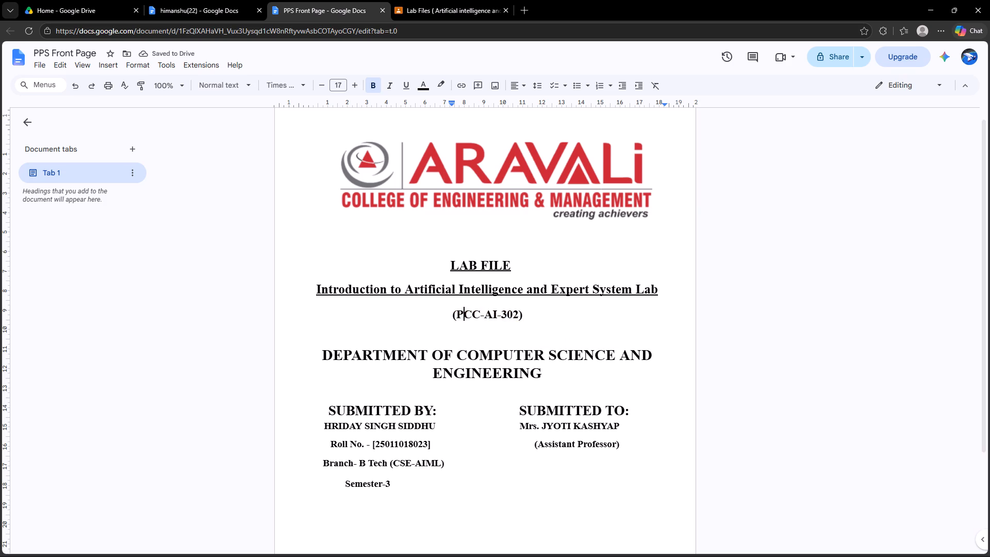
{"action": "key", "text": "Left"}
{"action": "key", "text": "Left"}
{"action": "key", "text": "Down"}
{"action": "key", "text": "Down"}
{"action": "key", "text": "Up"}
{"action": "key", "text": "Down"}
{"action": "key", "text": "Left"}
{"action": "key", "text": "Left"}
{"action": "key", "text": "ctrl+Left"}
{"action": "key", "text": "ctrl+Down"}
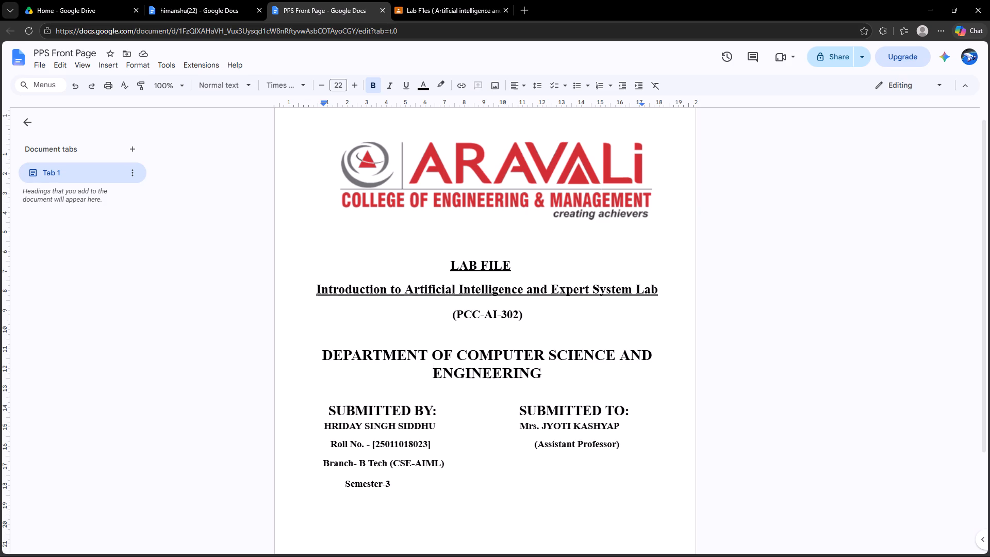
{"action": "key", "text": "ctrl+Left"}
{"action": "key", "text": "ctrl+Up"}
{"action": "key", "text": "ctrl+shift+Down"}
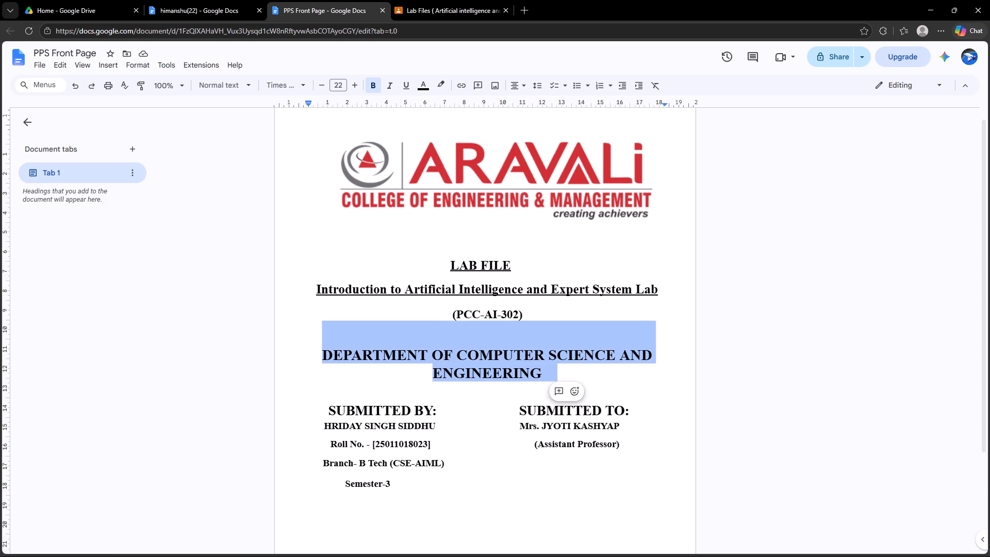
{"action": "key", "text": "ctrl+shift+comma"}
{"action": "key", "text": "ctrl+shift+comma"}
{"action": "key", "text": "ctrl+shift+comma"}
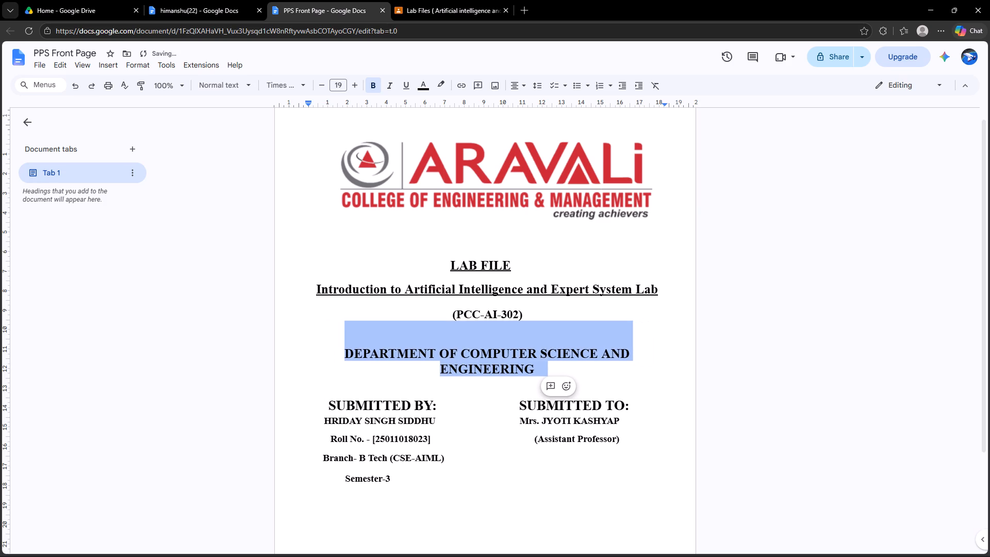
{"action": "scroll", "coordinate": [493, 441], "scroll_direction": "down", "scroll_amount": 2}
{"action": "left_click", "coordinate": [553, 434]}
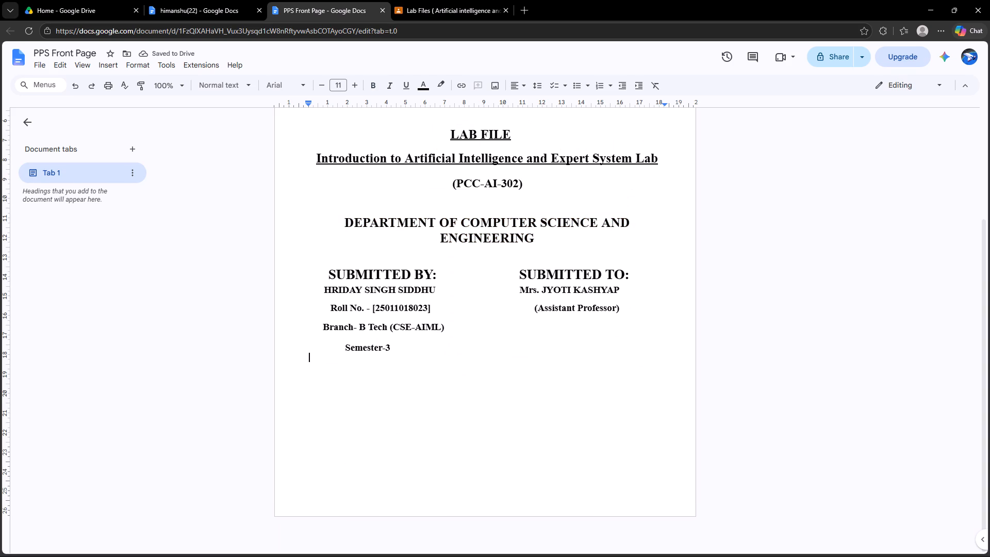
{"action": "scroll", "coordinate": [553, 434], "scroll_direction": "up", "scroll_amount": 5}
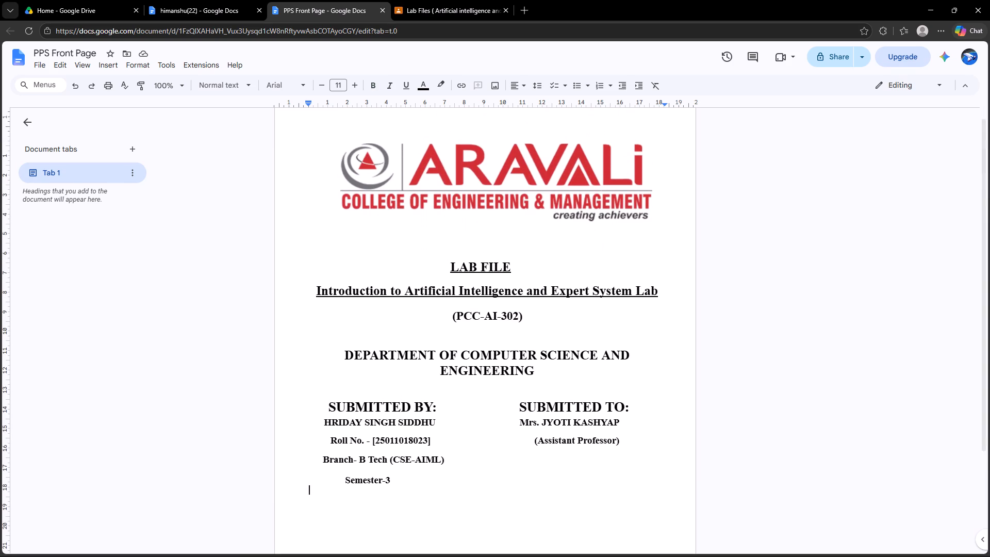
Undo the font size reductions on the department heading, course code, subject title and LAB FILE heading, plus the spaces removed before the teacher's name.
{"action": "key", "text": "ctrl+z"}
{"action": "key", "text": "ctrl+z"}
{"action": "key", "text": "ctrl+z"}
{"action": "key", "text": "ctrl+z"}
{"action": "key", "text": "ctrl+z"}
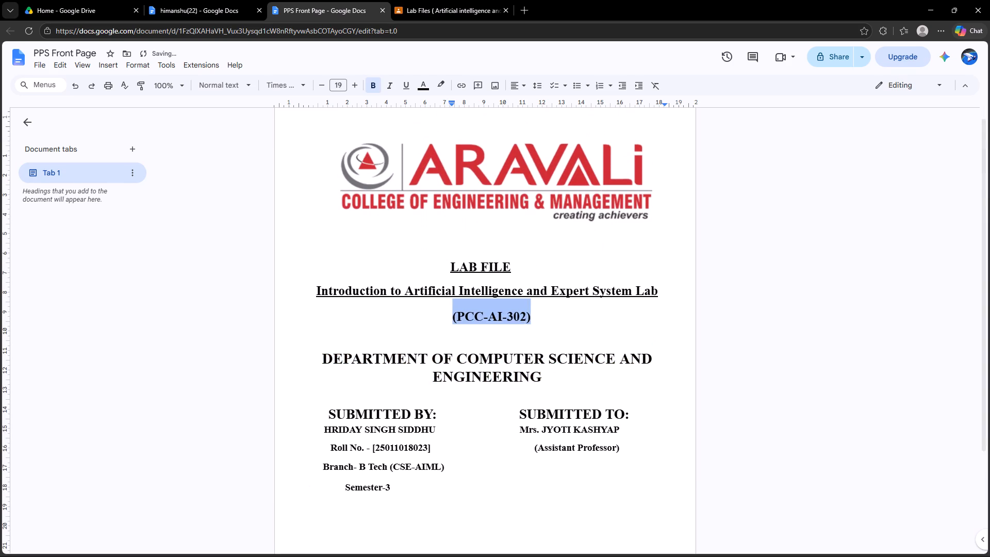
{"action": "key", "text": "ctrl+z"}
{"action": "key", "text": "ctrl+z"}
{"action": "key", "text": "ctrl+z"}
{"action": "key", "text": "ctrl+z"}
{"action": "key", "text": "ctrl+z"}
{"action": "key", "text": "ctrl+z"}
{"action": "key", "text": "ctrl+z"}
{"action": "key", "text": "ctrl+z"}
{"action": "key", "text": "ctrl+z"}
{"action": "key", "text": "ctrl+z"}
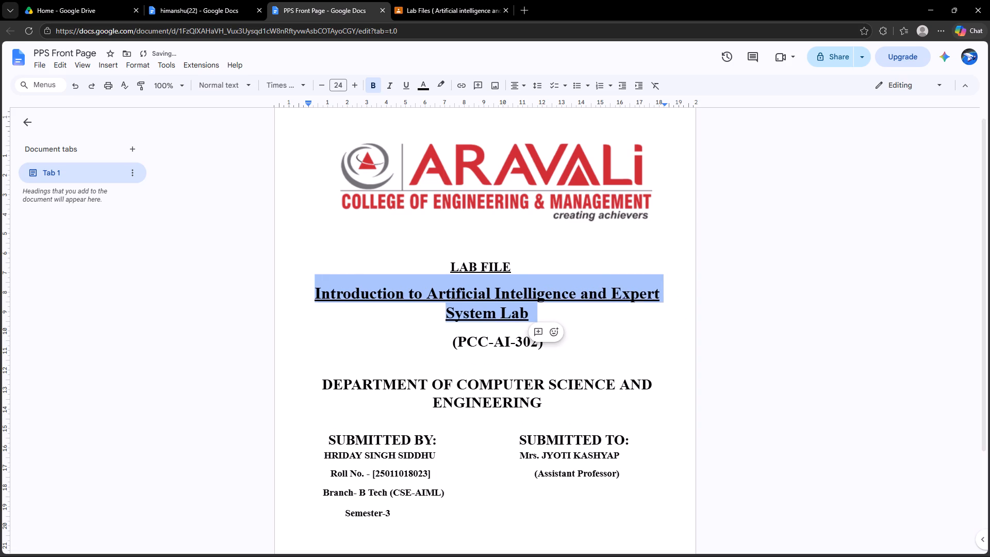
{"action": "key", "text": "ctrl+z"}
{"action": "key", "text": "ctrl+z"}
{"action": "key", "text": "ctrl+z"}
{"action": "key", "text": "ctrl+z"}
{"action": "key", "text": "ctrl+z"}
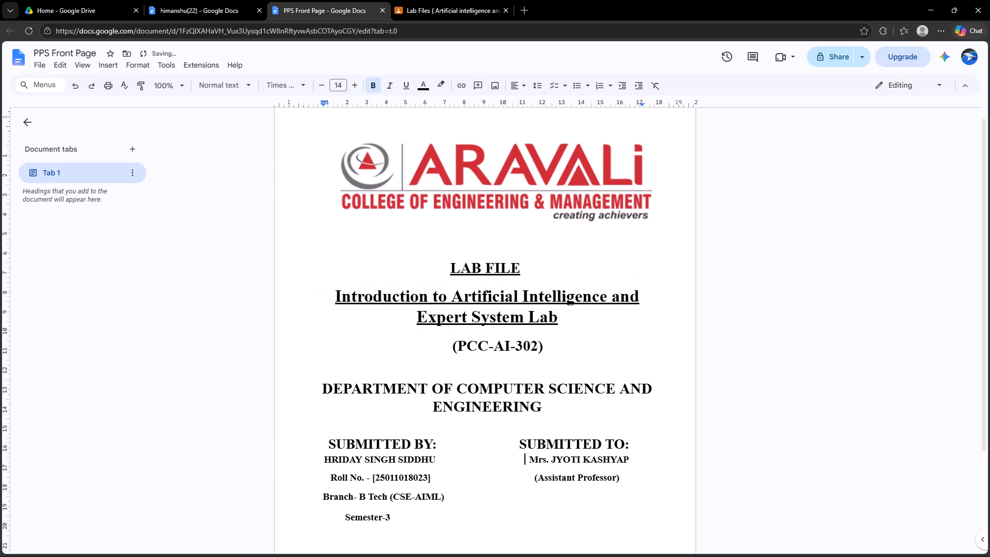
Remove three spaces before the teacher's name so it lines up under the SUBMITTED TO heading.
{"action": "scroll", "coordinate": [529, 344], "scroll_direction": "down", "scroll_amount": 1}
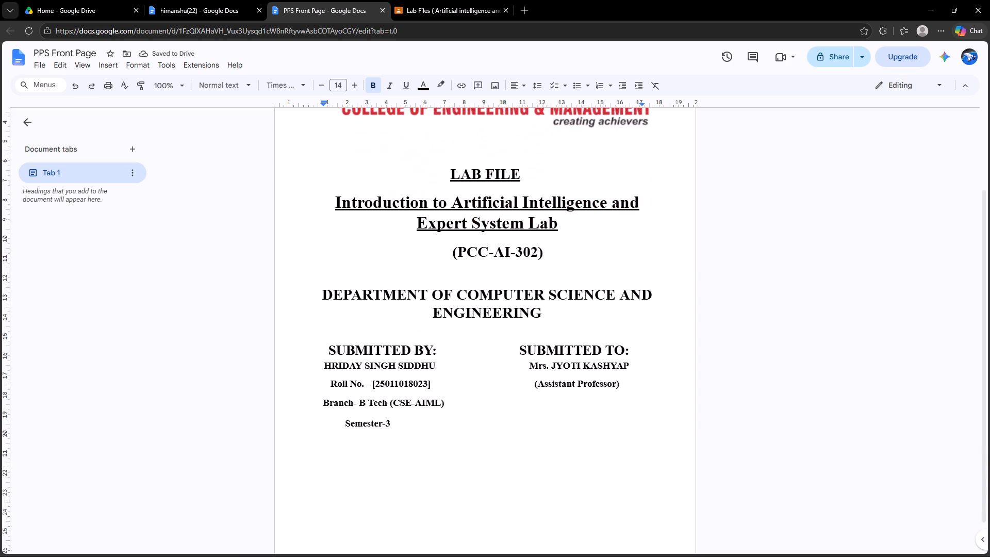
{"action": "scroll", "coordinate": [529, 344], "scroll_direction": "down", "scroll_amount": 1}
{"action": "key", "text": "BackSpace"}
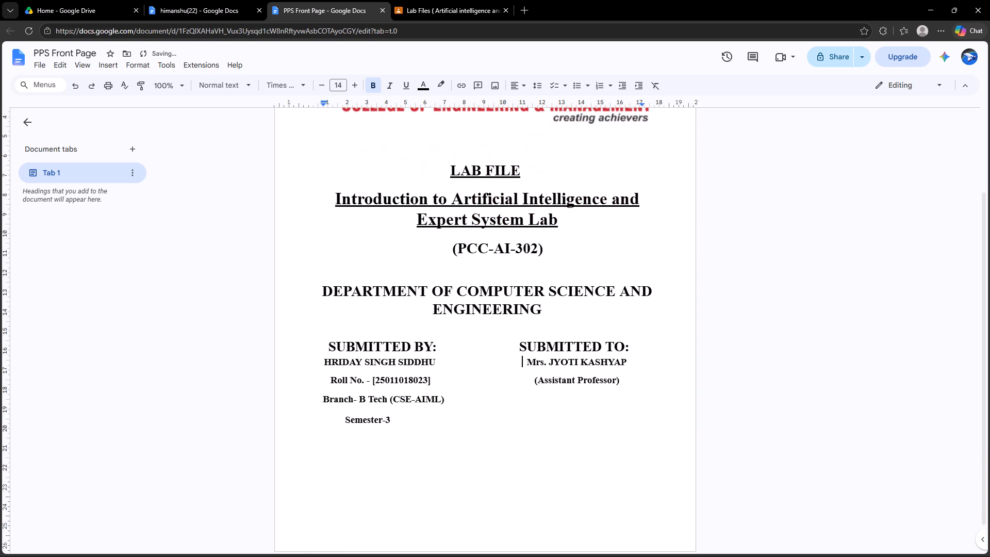
{"action": "key", "text": "BackSpace"}
{"action": "key", "text": "BackSpace"}
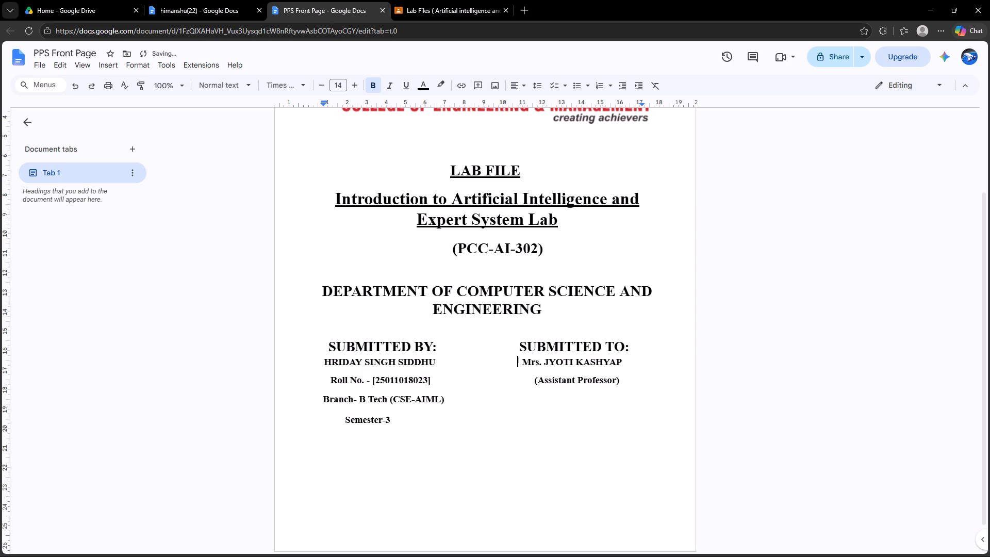
{"action": "scroll", "coordinate": [623, 397], "scroll_direction": "down", "scroll_amount": 1}
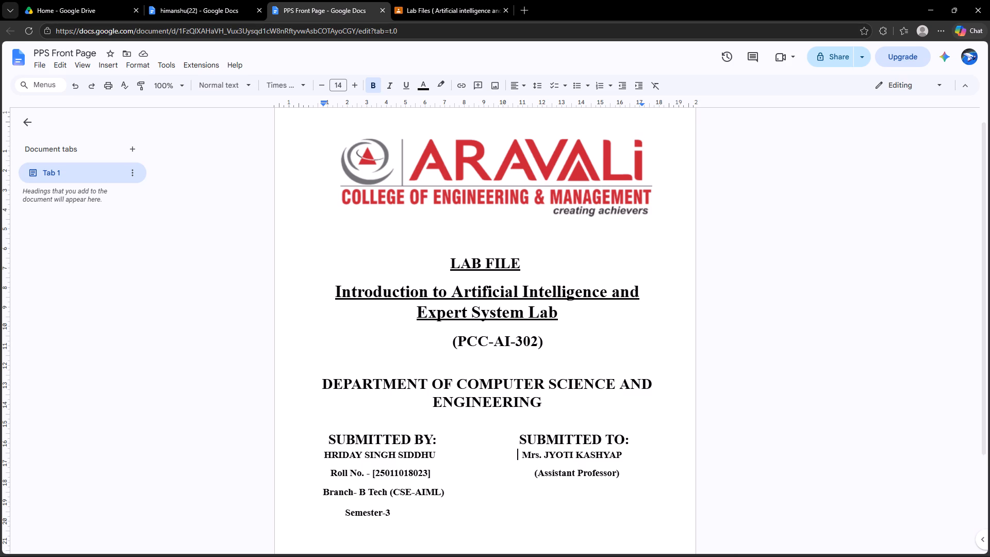
Remove the square brackets around the student's roll number and one space after them.
{"action": "left_click", "coordinate": [442, 475]}
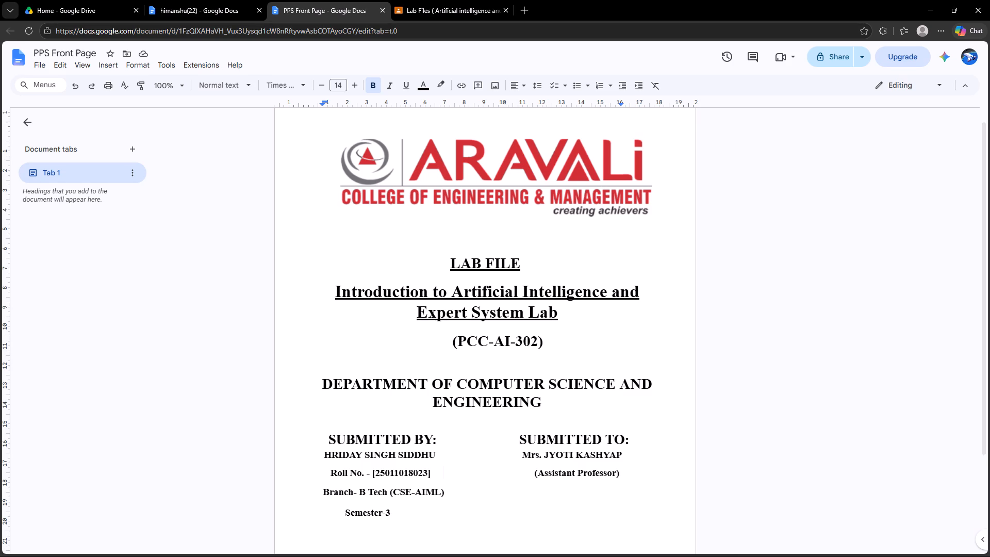
{"action": "left_click", "coordinate": [424, 475]}
{"action": "left_click", "coordinate": [433, 475]}
{"action": "key", "text": "BackSpace"}
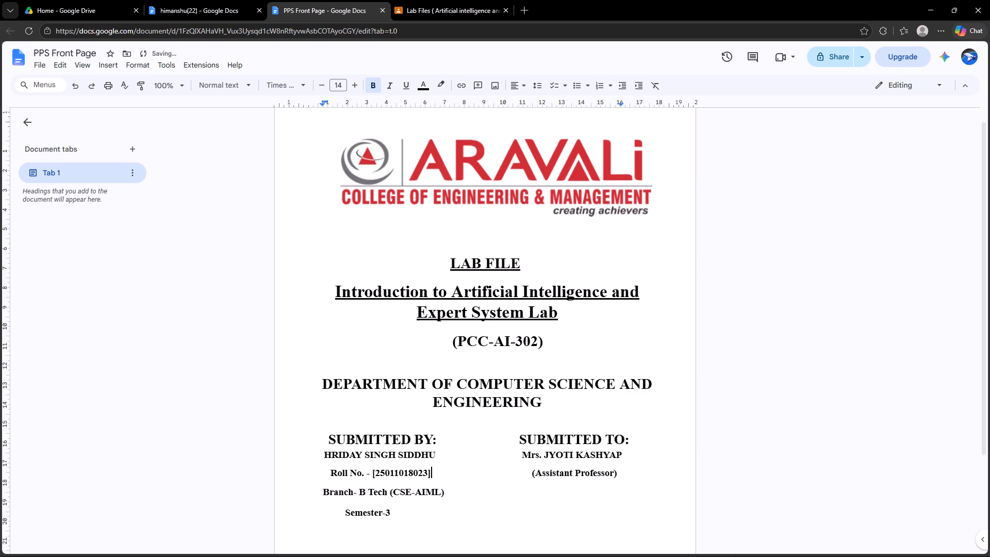
{"action": "key", "text": "BackSpace"}
{"action": "key", "text": "Left"}
{"action": "key", "text": "Left"}
{"action": "key", "text": "Left"}
{"action": "key", "text": "Left"}
{"action": "key", "text": "Left"}
{"action": "key", "text": "Left"}
{"action": "key", "text": "Left"}
{"action": "key", "text": "Left"}
{"action": "key", "text": "Left"}
{"action": "key", "text": "Left"}
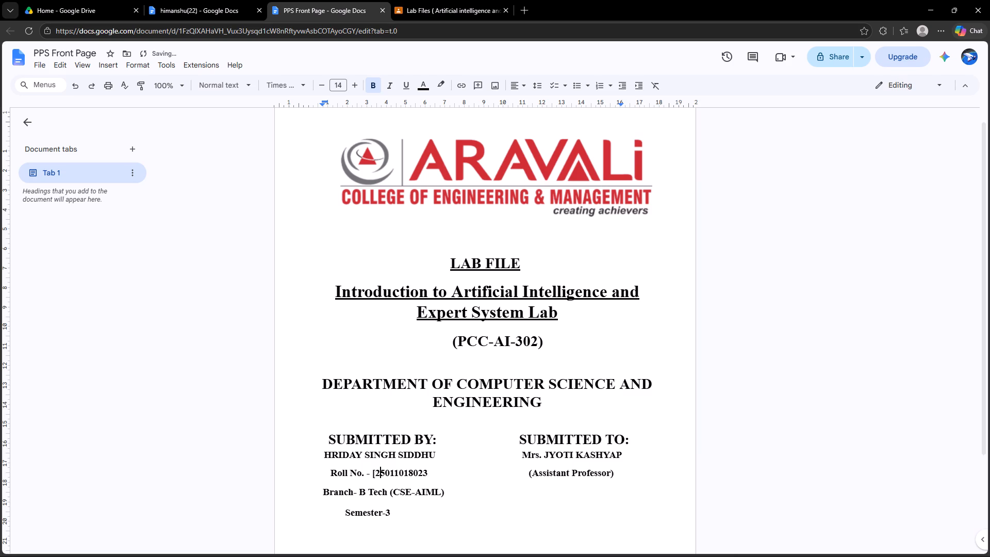
{"action": "key", "text": "Left"}
{"action": "key", "text": "BackSpace"}
Add two spaces after the roll number to shift (Assistant Professor) under the SUBMITTED TO heading.
{"action": "key", "text": "Right"}
{"action": "key", "text": "Right"}
{"action": "key", "text": "Right"}
{"action": "key", "text": "Right"}
{"action": "key", "text": "Right"}
{"action": "key", "text": "Right"}
{"action": "key", "text": "Right"}
{"action": "key", "text": "Right"}
{"action": "key", "text": "Right"}
{"action": "key", "text": "Right"}
{"action": "key", "text": "Right"}
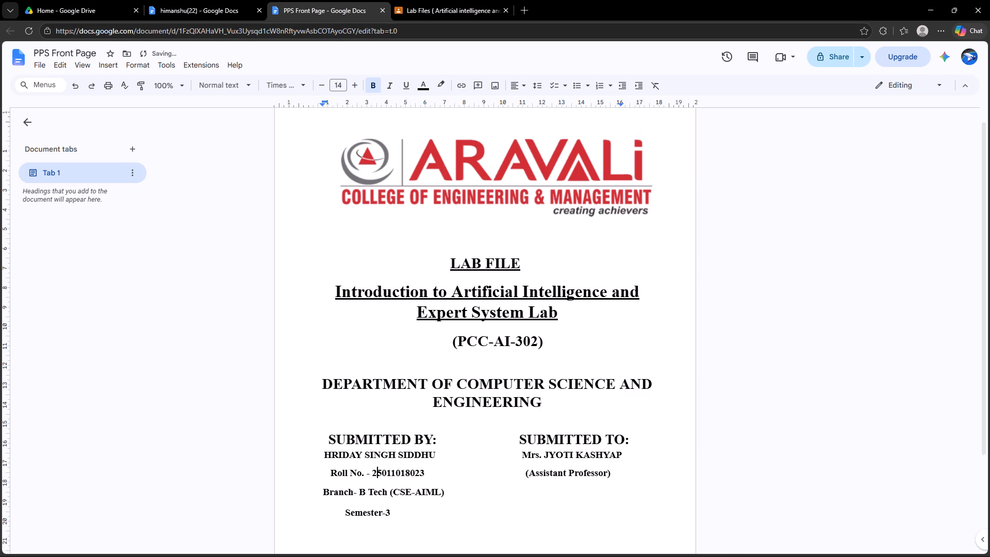
{"action": "key", "text": "Right"}
{"action": "key", "text": "space"}
{"action": "key", "text": "space"}
{"action": "key", "text": "space"}
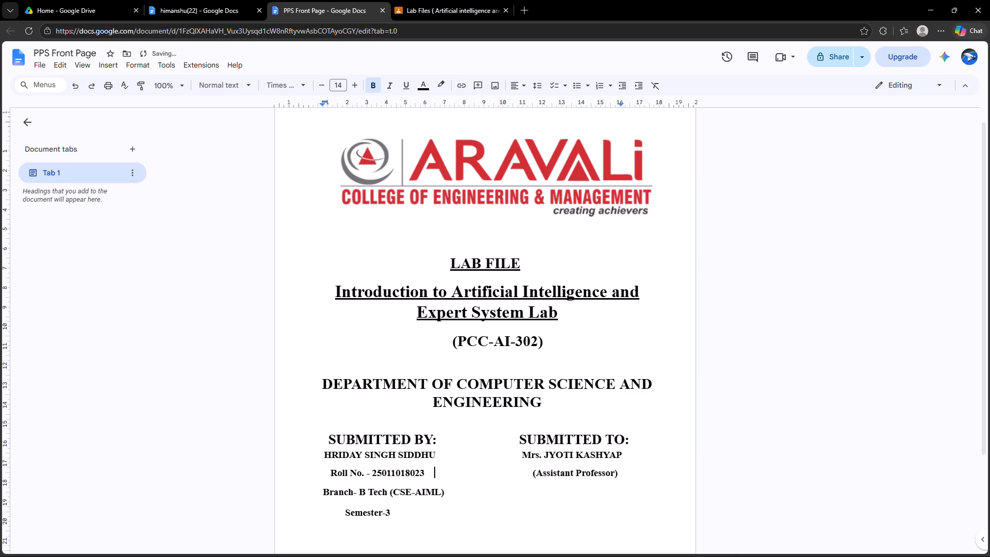
{"action": "key", "text": "BackSpace"}
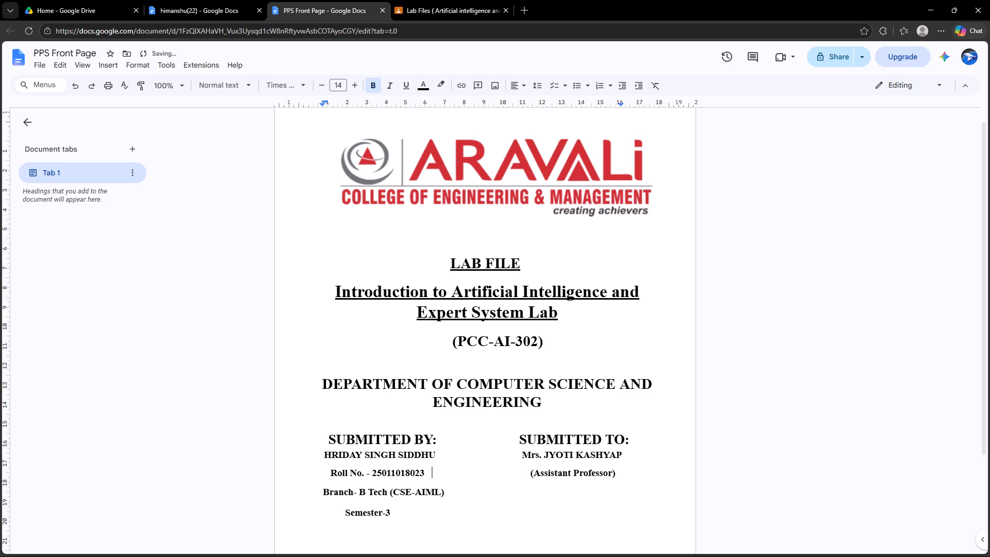
{"action": "key", "text": "space"}
{"action": "key", "text": "BackSpace"}
{"action": "scroll", "coordinate": [433, 475], "scroll_direction": "down", "scroll_amount": 2}
{"action": "scroll", "coordinate": [433, 475], "scroll_direction": "up", "scroll_amount": 1}
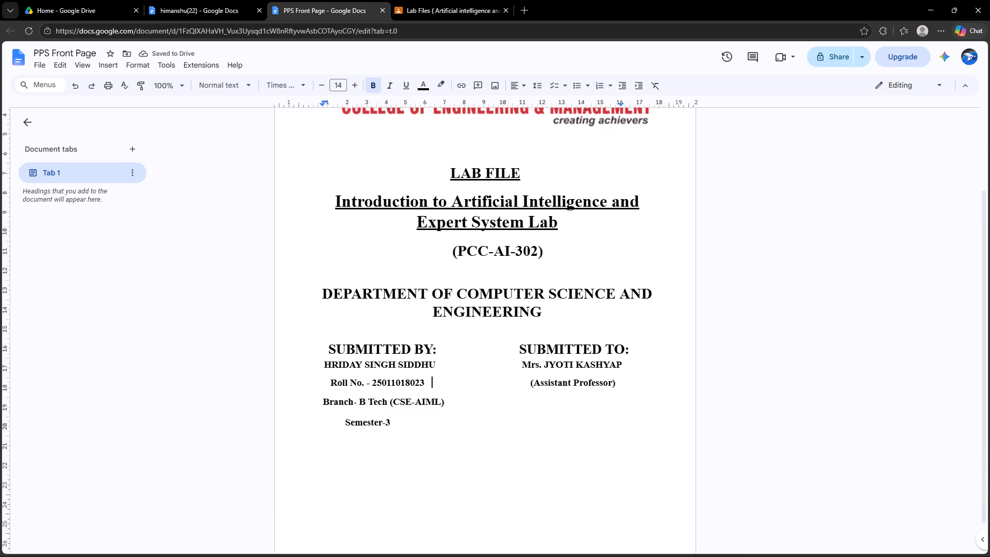
Copy the entire content of the cover page.
{"action": "scroll", "coordinate": [433, 475], "scroll_direction": "up", "scroll_amount": 1}
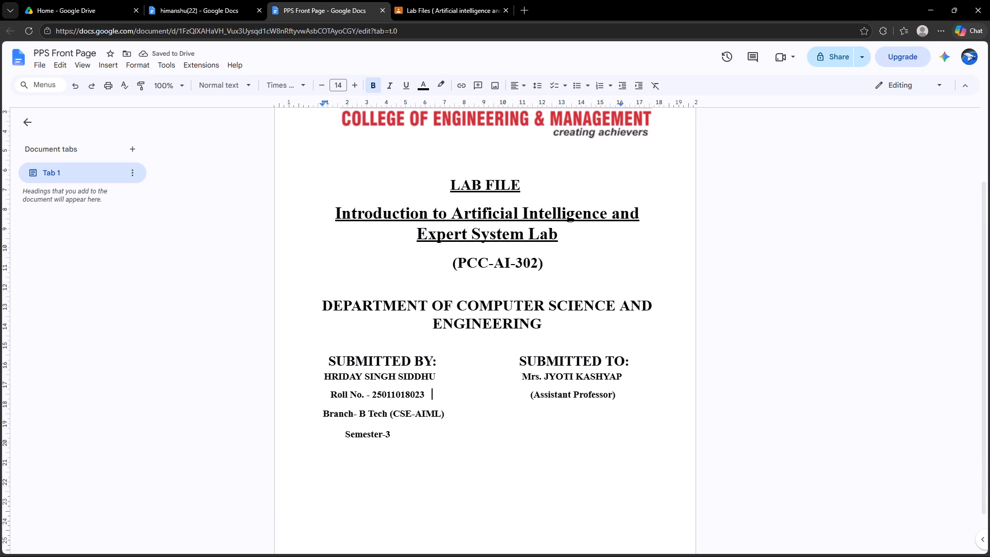
{"action": "left_click", "coordinate": [411, 443]}
{"action": "key", "text": "ctrl+a"}
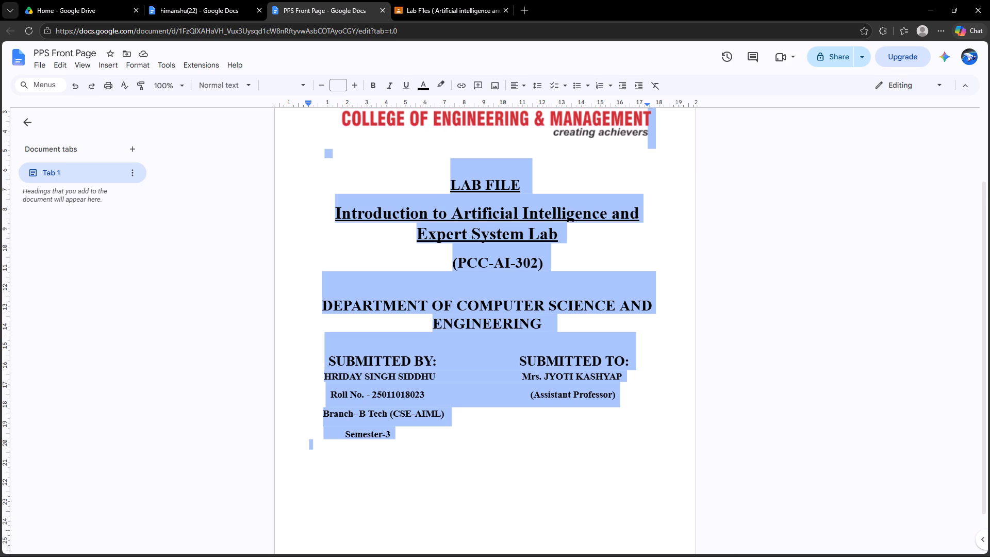
{"action": "key", "text": "ctrl+c"}
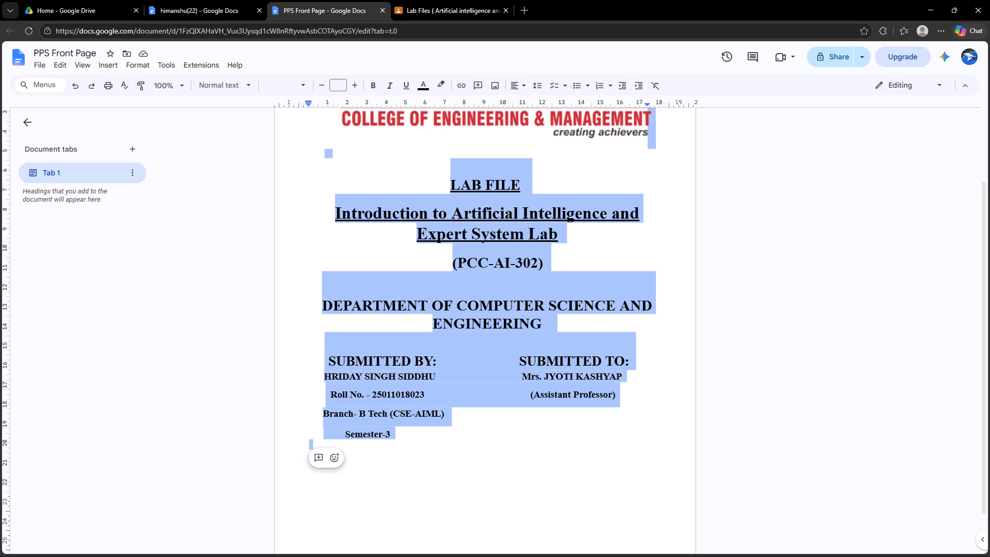
Add three spaces and five line breaks below the Semester-3 line to reach the top of a second page.
{"action": "left_click", "coordinate": [416, 440]}
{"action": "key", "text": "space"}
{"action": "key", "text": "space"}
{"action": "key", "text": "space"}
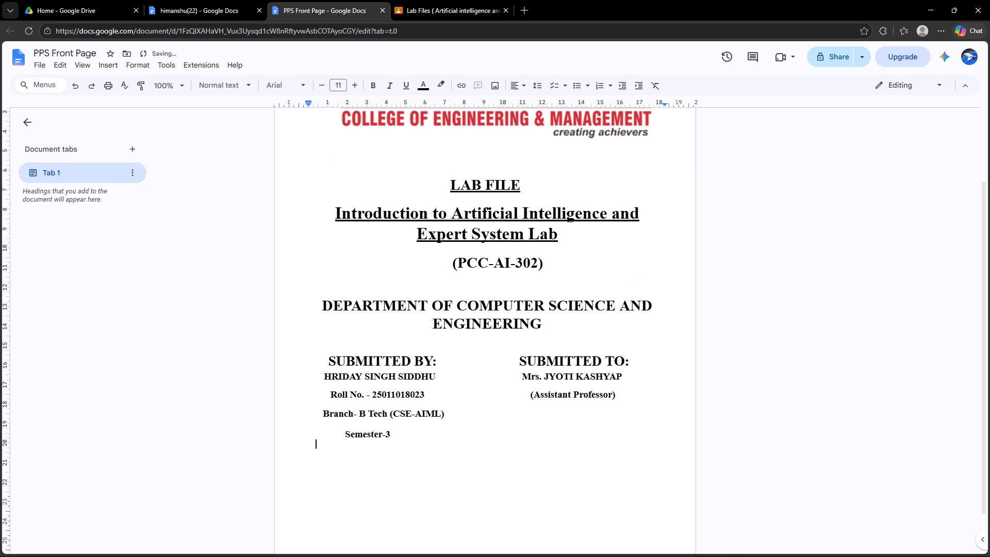
{"action": "key", "text": "Return"}
{"action": "key", "text": "Return"}
{"action": "key", "text": "Return"}
{"action": "key", "text": "Return"}
{"action": "key", "text": "Return"}
{"action": "key", "text": "Return"}
{"action": "key", "text": "Return"}
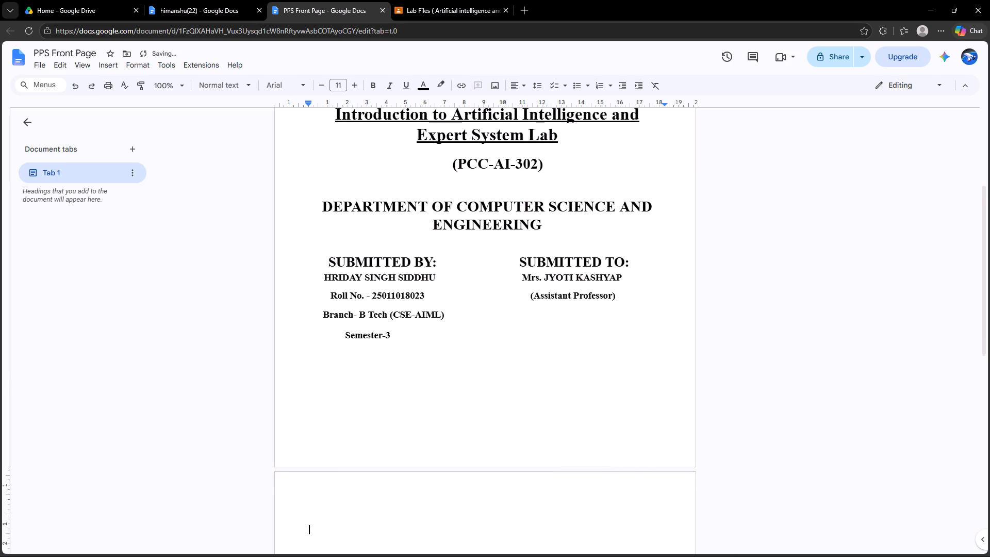
{"action": "key", "text": "BackSpace"}
{"action": "key", "text": "BackSpace"}
{"action": "key", "text": "BackSpace"}
{"action": "key", "text": "Return"}
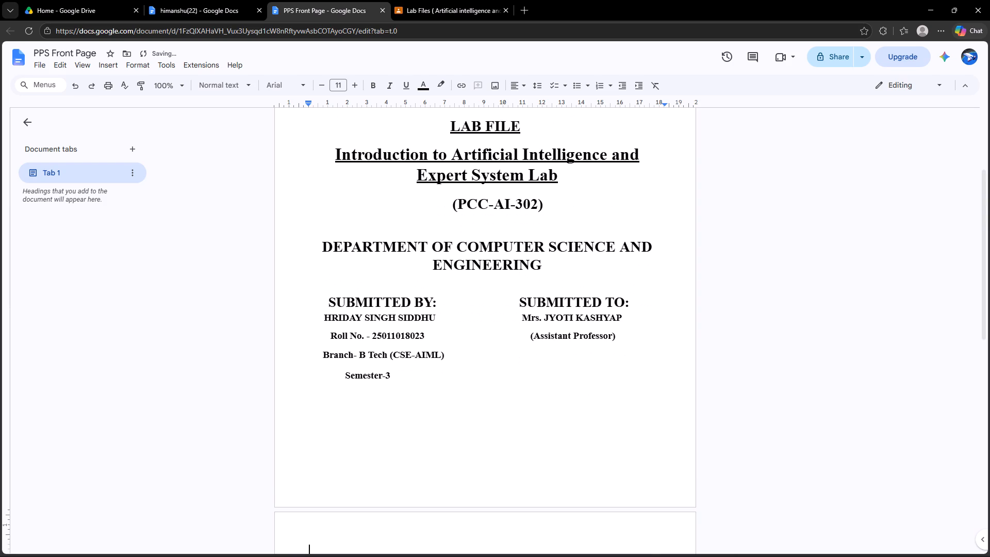
Paste the copied cover page content onto the second page.
{"action": "key", "text": "ctrl+v"}
{"action": "scroll", "coordinate": [416, 440], "scroll_direction": "up", "scroll_amount": 4}
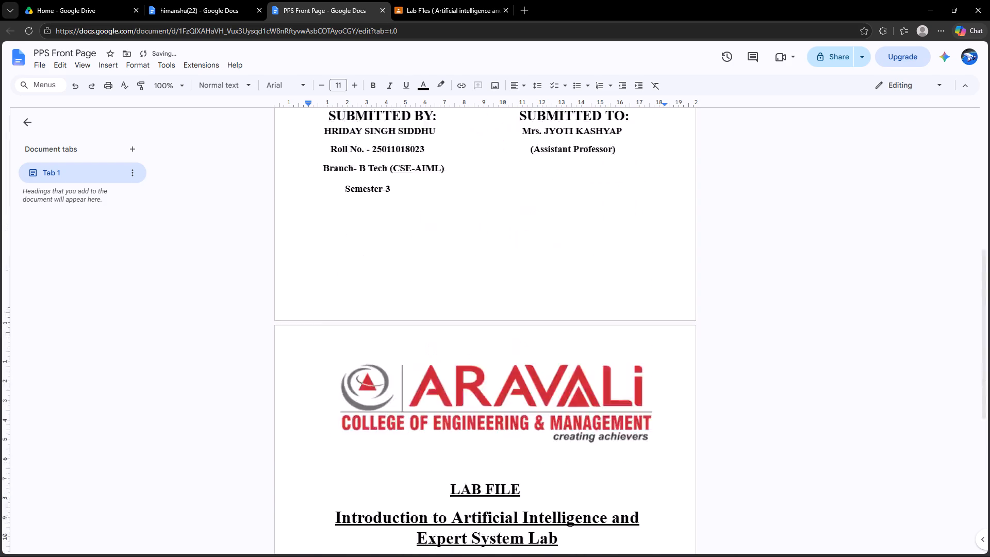
{"action": "scroll", "coordinate": [416, 440], "scroll_direction": "up", "scroll_amount": 6}
{"action": "scroll", "coordinate": [416, 440], "scroll_direction": "down", "scroll_amount": 8}
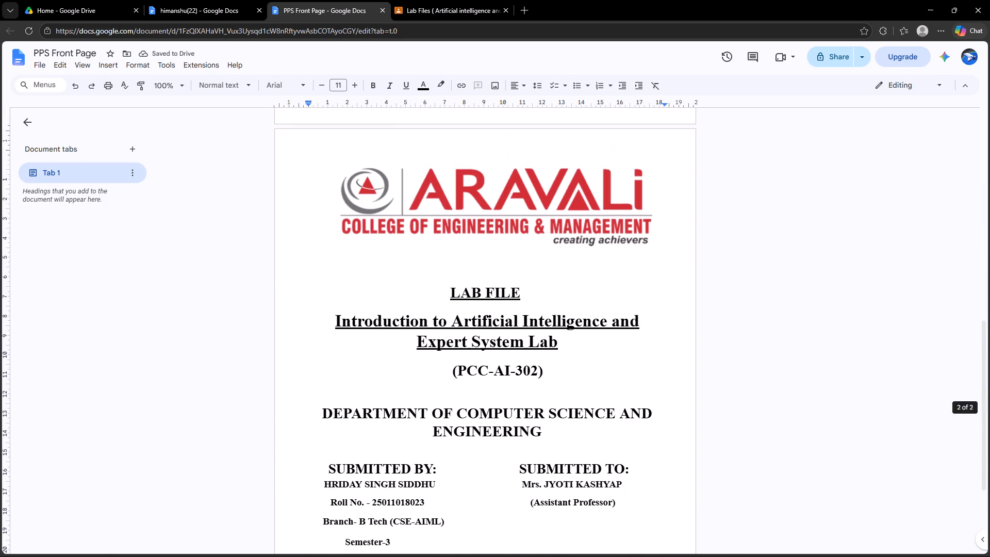
{"action": "scroll", "coordinate": [416, 440], "scroll_direction": "down", "scroll_amount": 1}
{"action": "scroll", "coordinate": [510, 379], "scroll_direction": "down", "scroll_amount": 1}
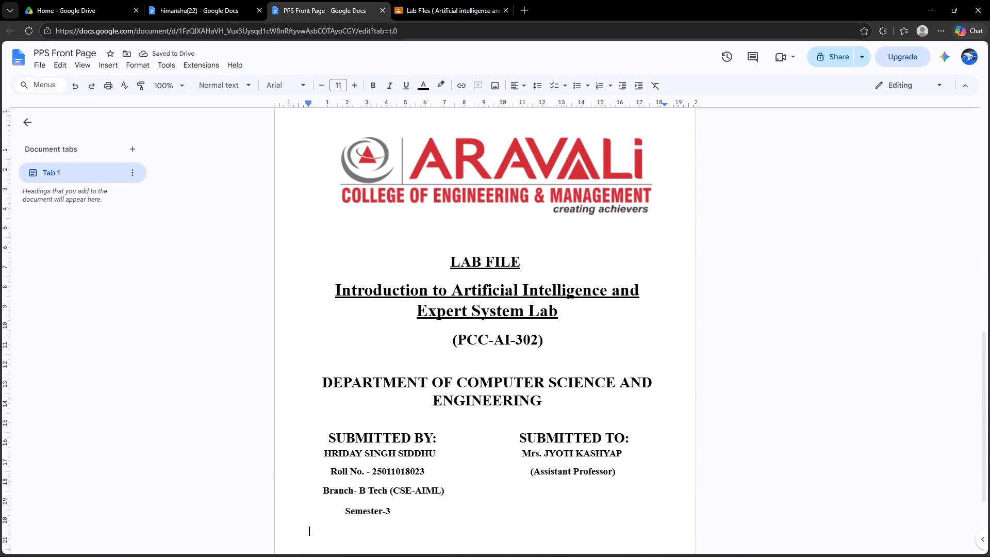
Delete the first student's name and the spaces following it from the second cover page.
{"action": "left_click", "coordinate": [448, 451]}
{"action": "key", "text": "BackSpace"}
{"action": "key", "text": "BackSpace"}
{"action": "key", "text": "BackSpace"}
{"action": "key", "text": "BackSpace"}
{"action": "key", "text": "BackSpace"}
{"action": "key", "text": "BackSpace"}
{"action": "key", "text": "BackSpace"}
{"action": "key", "text": "BackSpace"}
{"action": "key", "text": "BackSpace"}
{"action": "key", "text": "BackSpace"}
{"action": "key", "text": "BackSpace"}
{"action": "key", "text": "BackSpace"}
{"action": "key", "text": "BackSpace"}
{"action": "key", "text": "BackSpace"}
{"action": "key", "text": "BackSpace"}
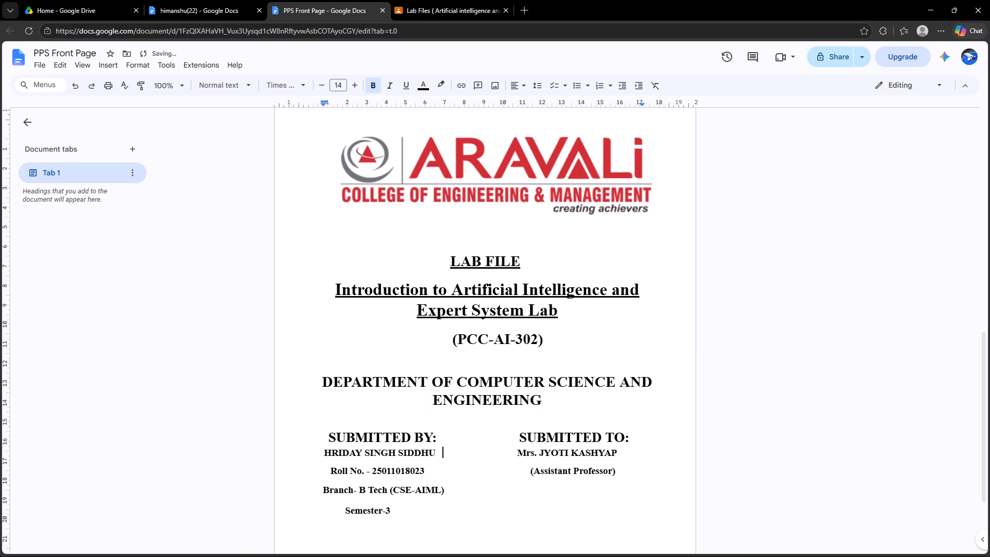
{"action": "key", "text": "BackSpace"}
{"action": "key", "text": "BackSpace"}
{"action": "key", "text": "BackSpace"}
{"action": "key", "text": "BackSpace"}
{"action": "key", "text": "BackSpace"}
{"action": "key", "text": "BackSpace"}
{"action": "key", "text": "BackSpace"}
{"action": "key", "text": "BackSpace"}
{"action": "key", "text": "BackSpace"}
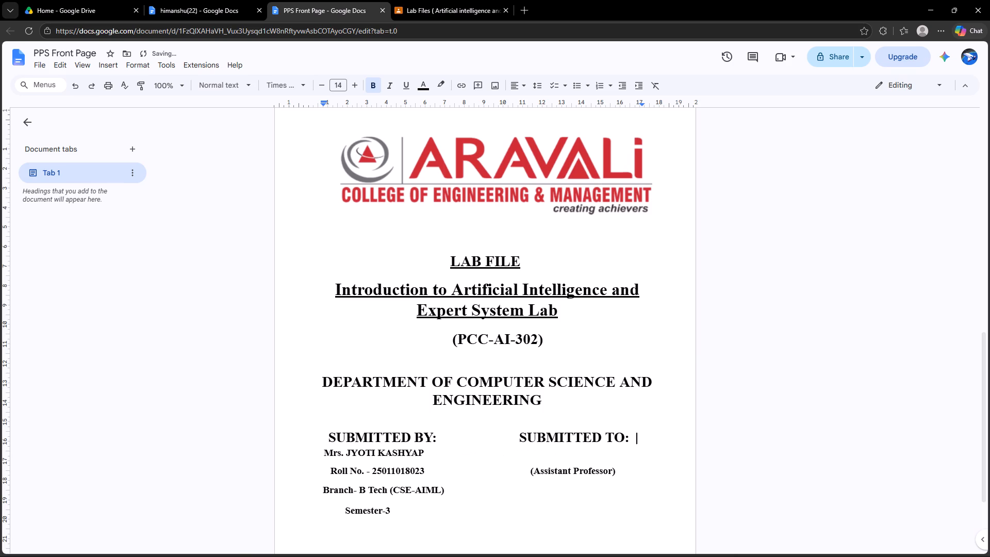
Enter the second student's name under SUBMITTED BY on the second cover page, with a run of spaces before it.
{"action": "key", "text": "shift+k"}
{"action": "key", "text": "BackSpace"}
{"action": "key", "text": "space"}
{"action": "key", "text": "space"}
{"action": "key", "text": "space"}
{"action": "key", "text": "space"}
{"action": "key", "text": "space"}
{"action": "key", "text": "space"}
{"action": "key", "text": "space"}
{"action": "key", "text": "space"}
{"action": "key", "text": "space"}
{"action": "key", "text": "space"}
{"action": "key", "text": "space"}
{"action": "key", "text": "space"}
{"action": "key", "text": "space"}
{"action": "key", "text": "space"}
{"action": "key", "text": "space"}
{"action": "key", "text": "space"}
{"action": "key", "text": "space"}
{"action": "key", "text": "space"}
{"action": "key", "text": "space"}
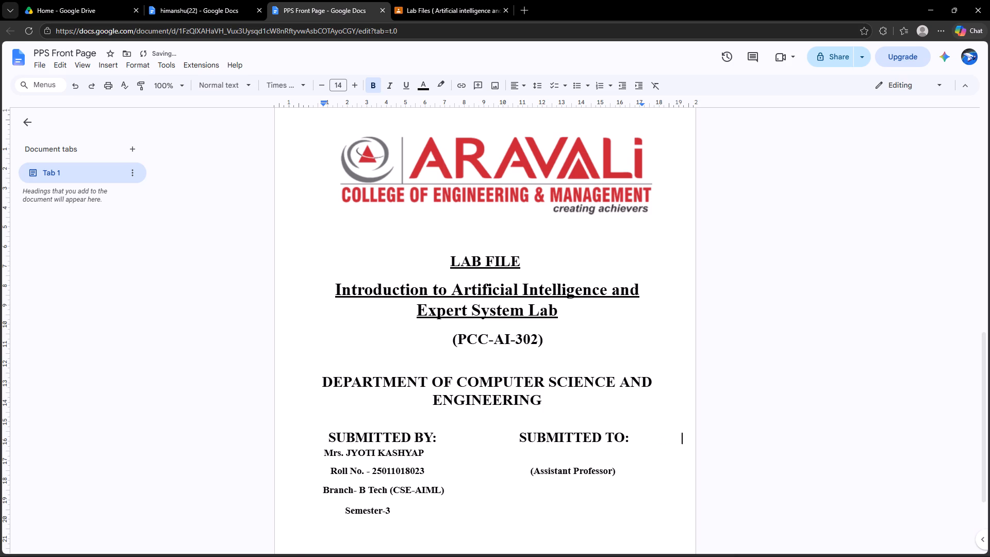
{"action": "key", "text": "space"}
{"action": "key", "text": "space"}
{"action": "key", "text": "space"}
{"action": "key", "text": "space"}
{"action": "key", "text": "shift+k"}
{"action": "key", "text": "BackSpace"}
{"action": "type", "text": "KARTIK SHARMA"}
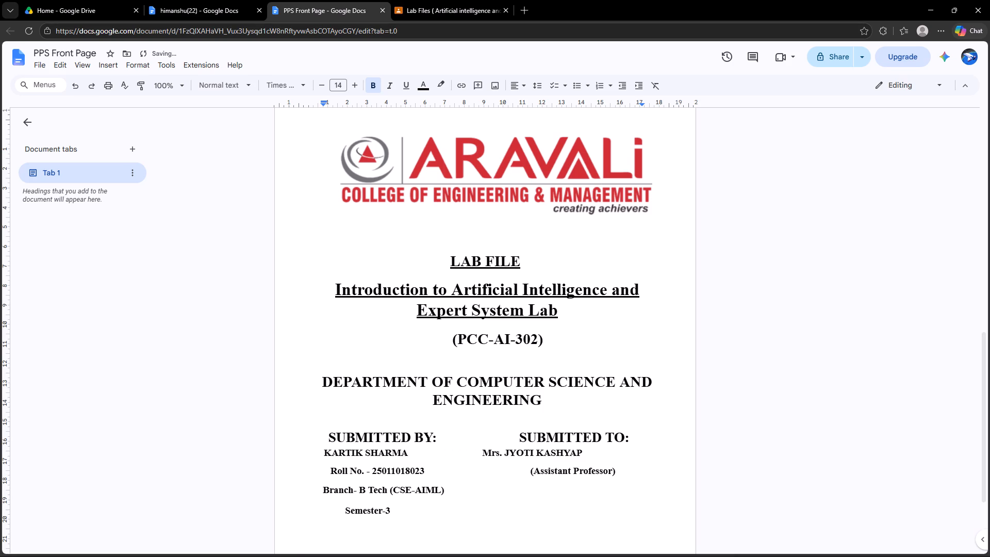
Add 16 spaces after the second student's name to bring the teacher's name under the SUBMITTED TO heading.
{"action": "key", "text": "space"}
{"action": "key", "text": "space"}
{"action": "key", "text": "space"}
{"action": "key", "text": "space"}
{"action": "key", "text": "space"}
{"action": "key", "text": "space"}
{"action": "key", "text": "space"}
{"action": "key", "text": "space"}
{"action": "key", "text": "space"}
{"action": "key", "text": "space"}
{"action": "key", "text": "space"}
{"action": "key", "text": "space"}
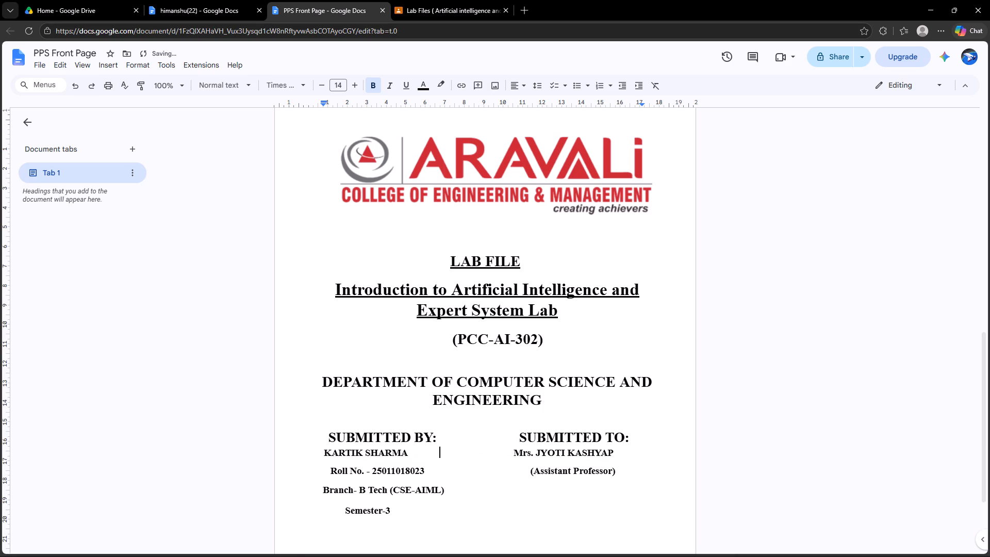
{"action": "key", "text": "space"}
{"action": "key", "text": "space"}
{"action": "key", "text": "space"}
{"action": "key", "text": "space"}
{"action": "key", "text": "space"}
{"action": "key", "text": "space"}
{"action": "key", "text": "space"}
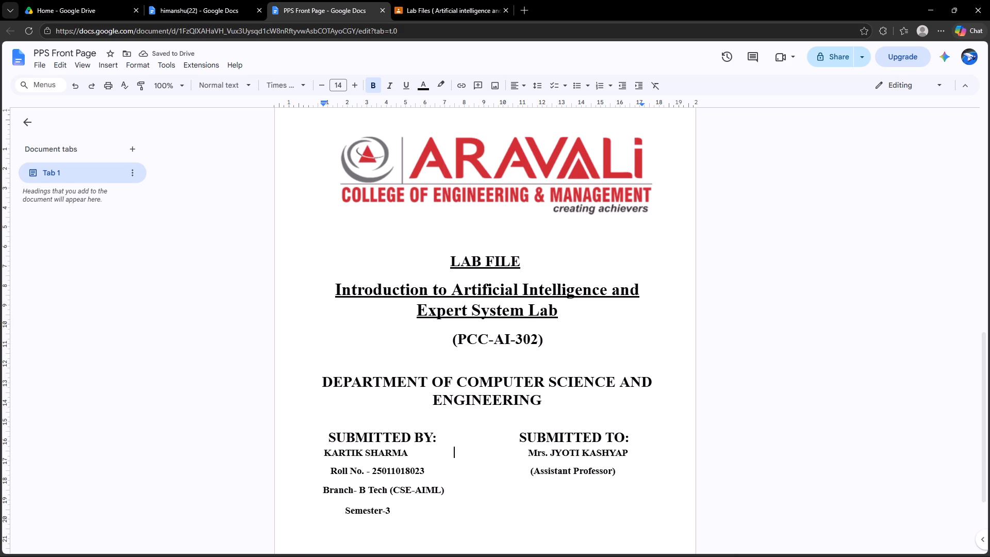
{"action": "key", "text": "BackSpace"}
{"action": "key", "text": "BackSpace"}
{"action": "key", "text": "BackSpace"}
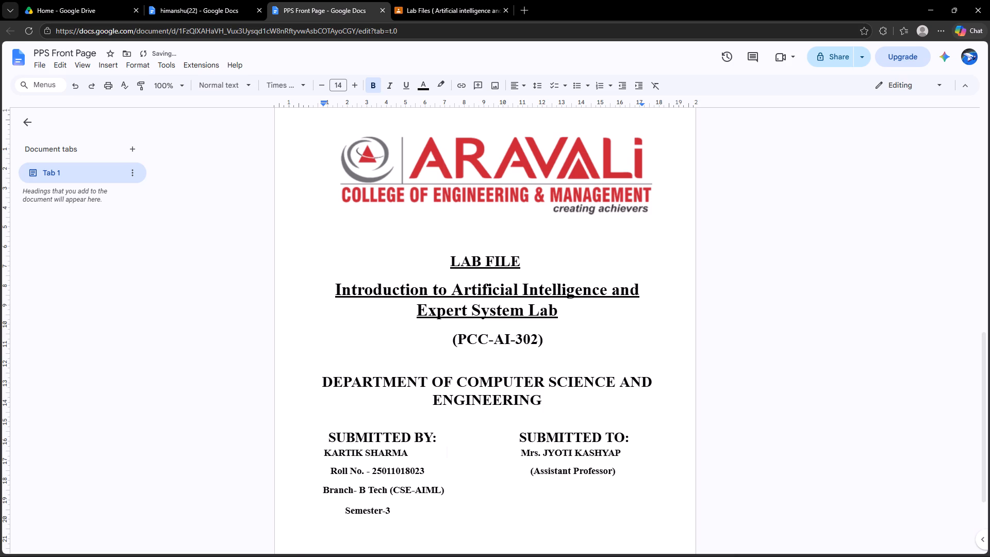
Replace the last two digits of the roll number on the second cover page with the second student's, removing one space after it.
{"action": "left_click", "coordinate": [428, 471]}
{"action": "key", "text": "BackSpace"}
{"action": "key", "text": "BackSpace"}
{"action": "key", "text": "BackSpace"}
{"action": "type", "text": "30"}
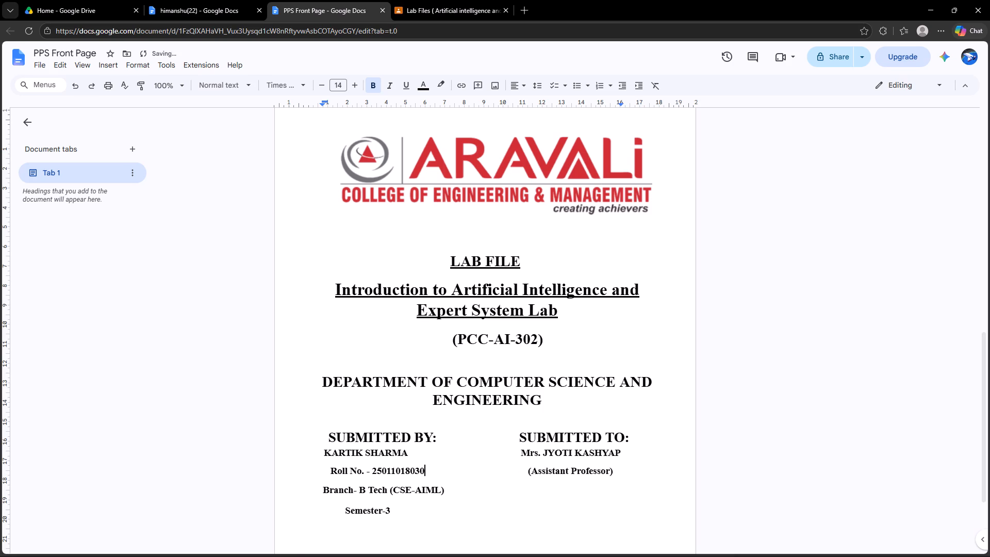
Try to indent the student's name on the second cover page by one space.
{"action": "scroll", "coordinate": [428, 471], "scroll_direction": "down", "scroll_amount": 1}
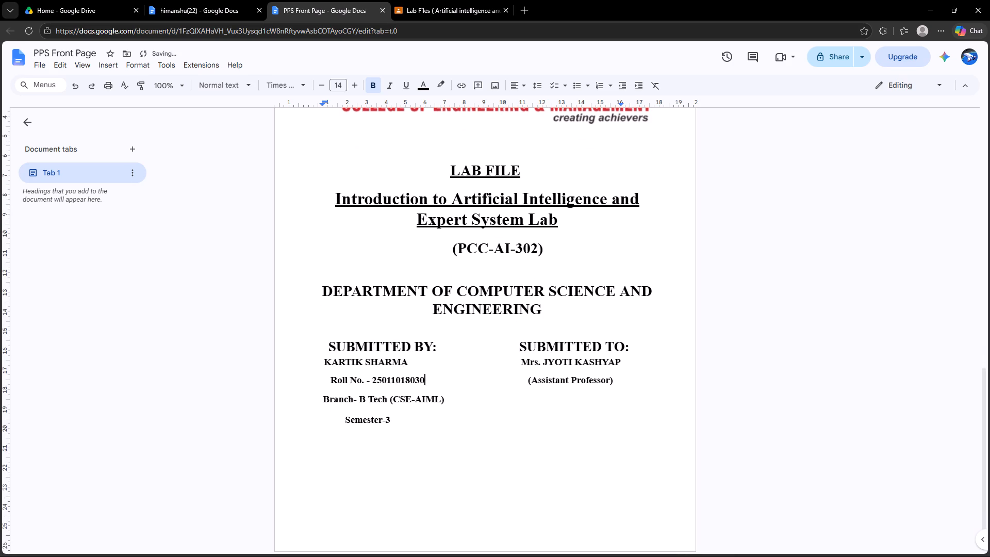
{"action": "scroll", "coordinate": [465, 483], "scroll_direction": "down", "scroll_amount": 2}
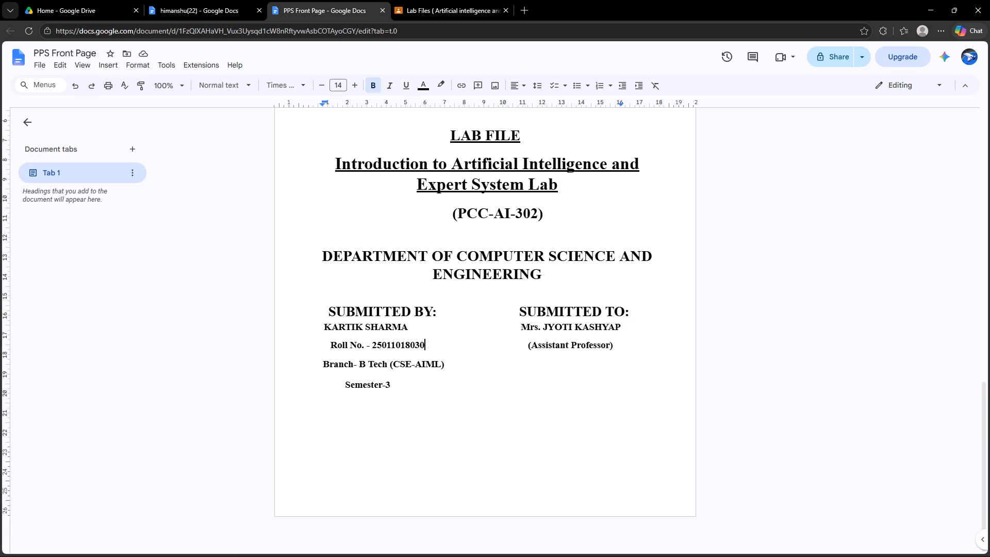
{"action": "left_click", "coordinate": [317, 324]}
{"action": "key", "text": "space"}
{"action": "left_click", "coordinate": [422, 407]}
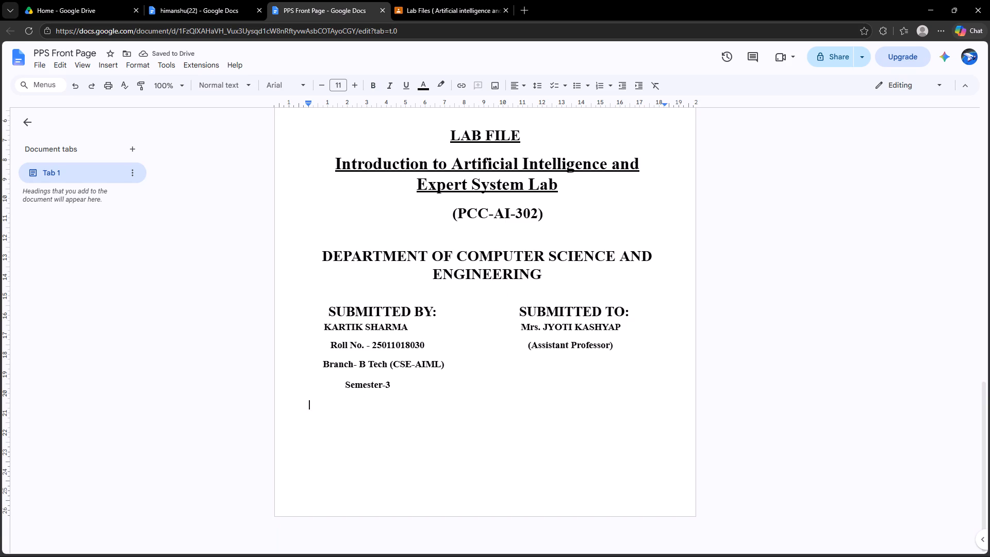
Rename the document as AIES Front Page.
{"action": "scroll", "coordinate": [422, 407], "scroll_direction": "up", "scroll_amount": 2}
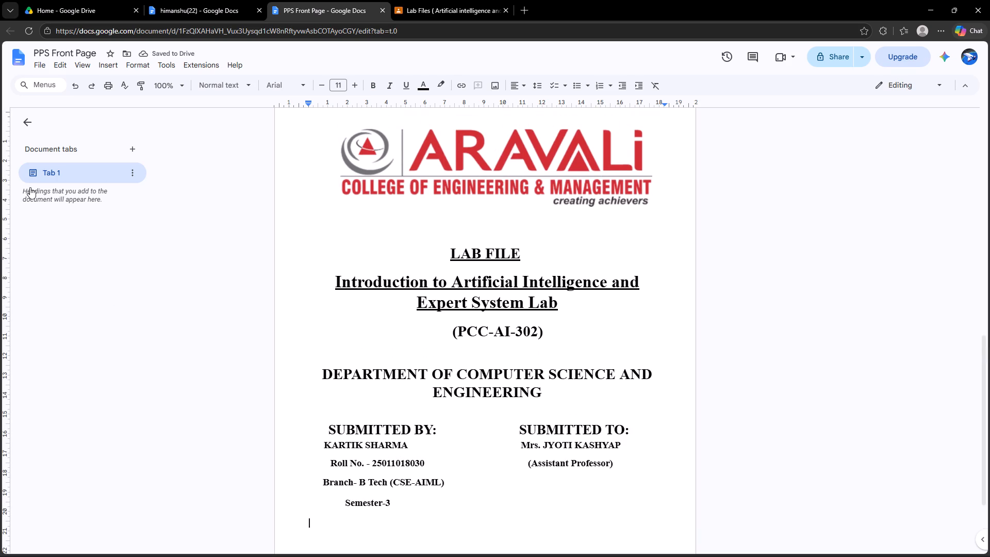
{"action": "left_click", "coordinate": [30, 187]}
{"action": "double_click", "coordinate": [39, 51]}
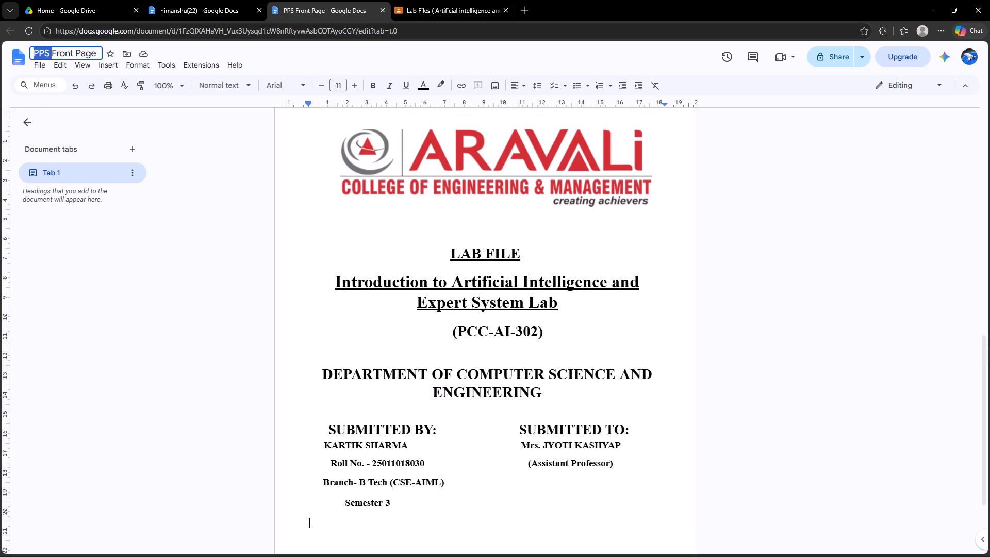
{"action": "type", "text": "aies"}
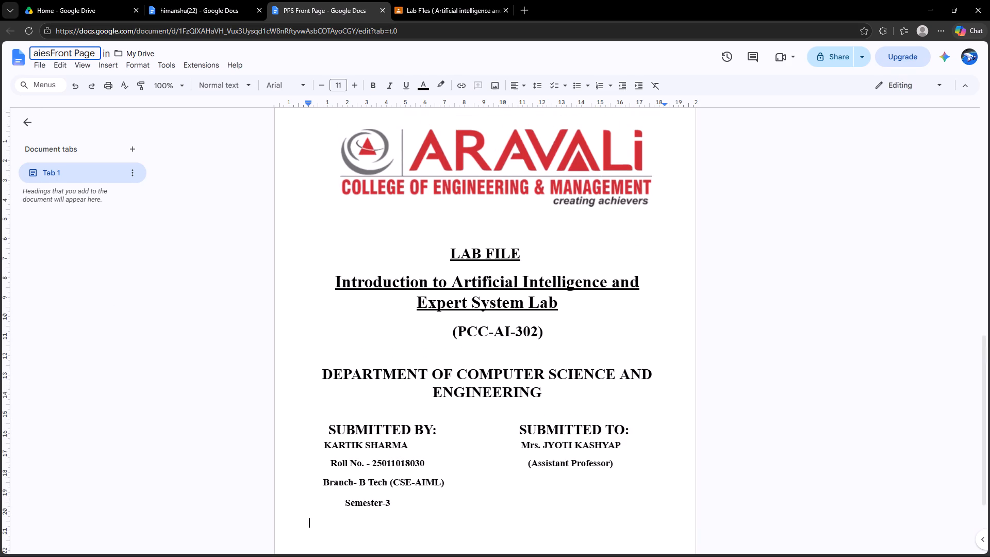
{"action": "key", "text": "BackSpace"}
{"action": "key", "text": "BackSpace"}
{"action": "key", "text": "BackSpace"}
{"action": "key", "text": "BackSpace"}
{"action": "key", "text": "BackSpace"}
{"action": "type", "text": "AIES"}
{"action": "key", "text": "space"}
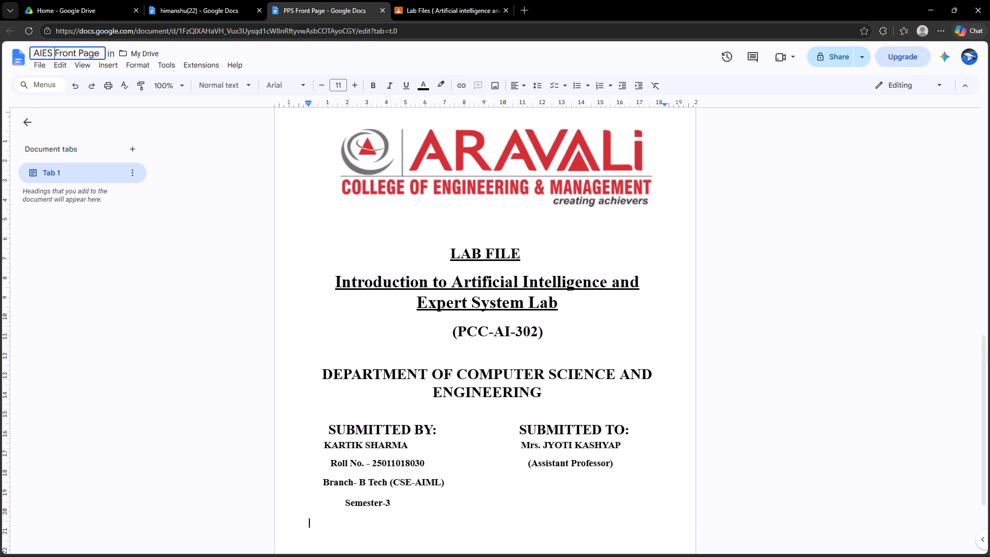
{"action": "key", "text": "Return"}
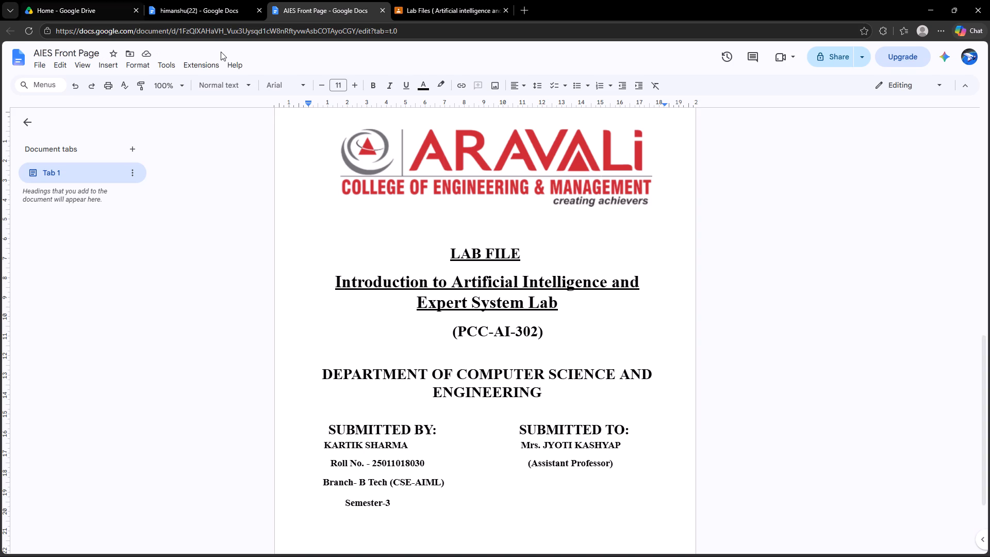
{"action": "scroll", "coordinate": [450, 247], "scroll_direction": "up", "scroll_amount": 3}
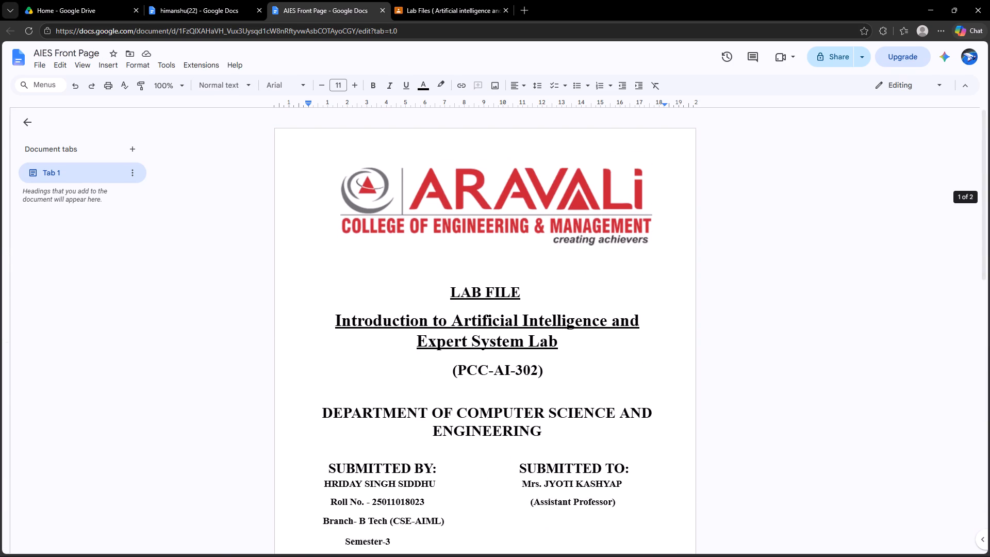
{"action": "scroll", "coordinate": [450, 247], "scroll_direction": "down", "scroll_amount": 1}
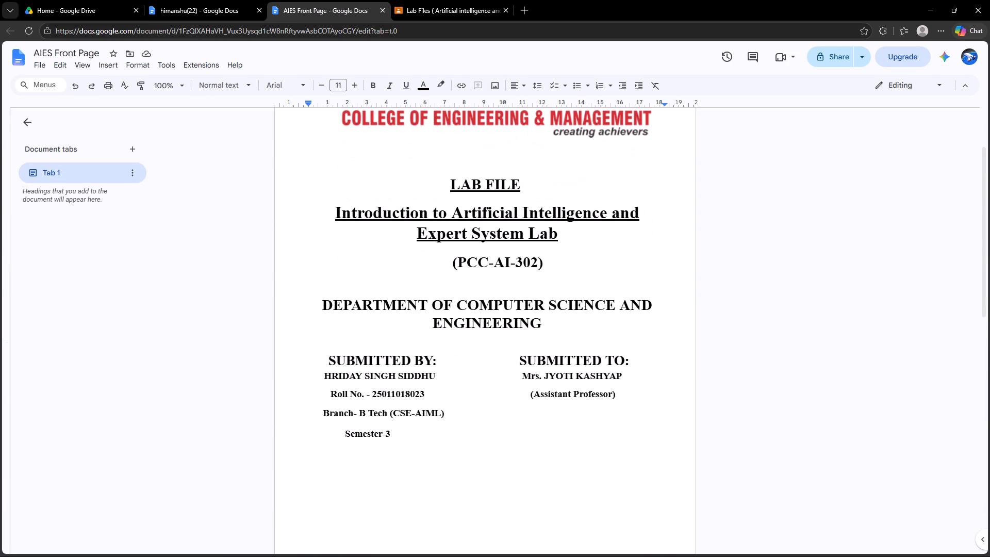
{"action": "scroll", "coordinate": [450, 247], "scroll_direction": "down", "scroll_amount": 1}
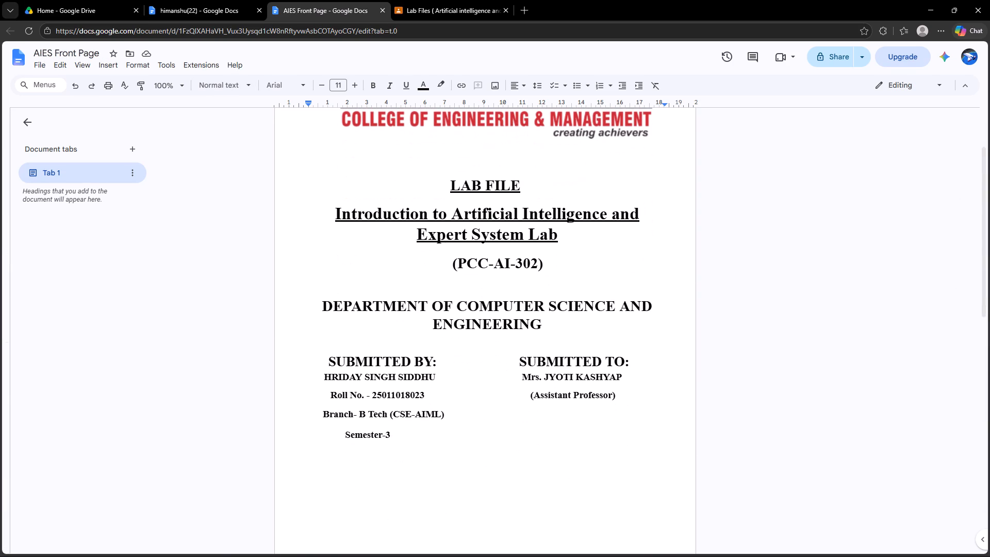
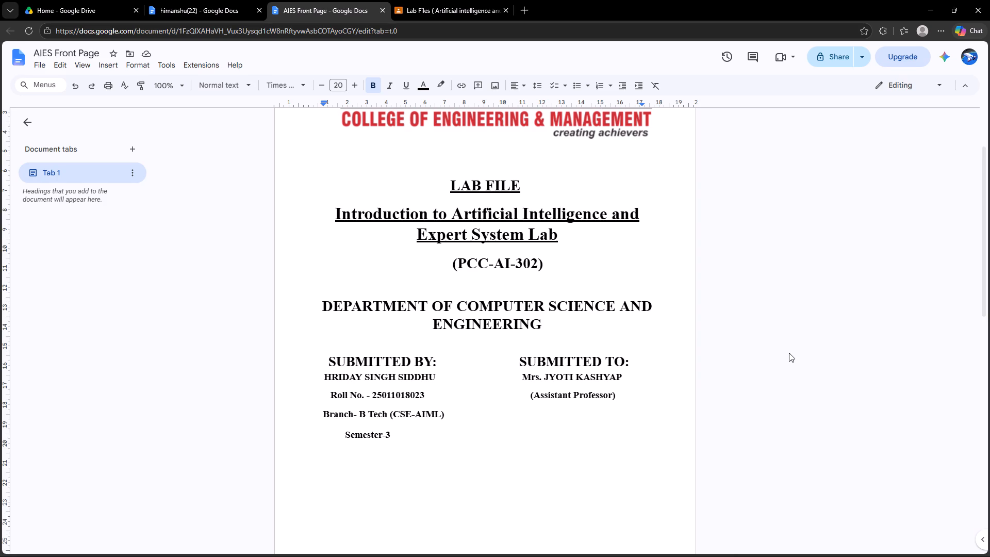
Download the AIES Front Page document with both cover pages as a PDF.
{"action": "scroll", "coordinate": [789, 353], "scroll_direction": "down", "scroll_amount": 3}
{"action": "scroll", "coordinate": [789, 353], "scroll_direction": "up", "scroll_amount": 8}
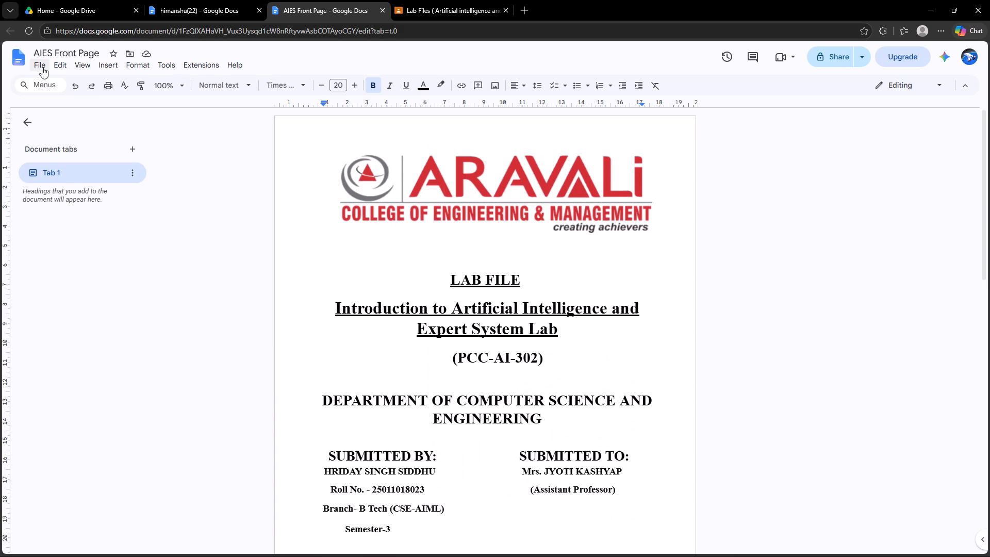
{"action": "left_click", "coordinate": [41, 68]}
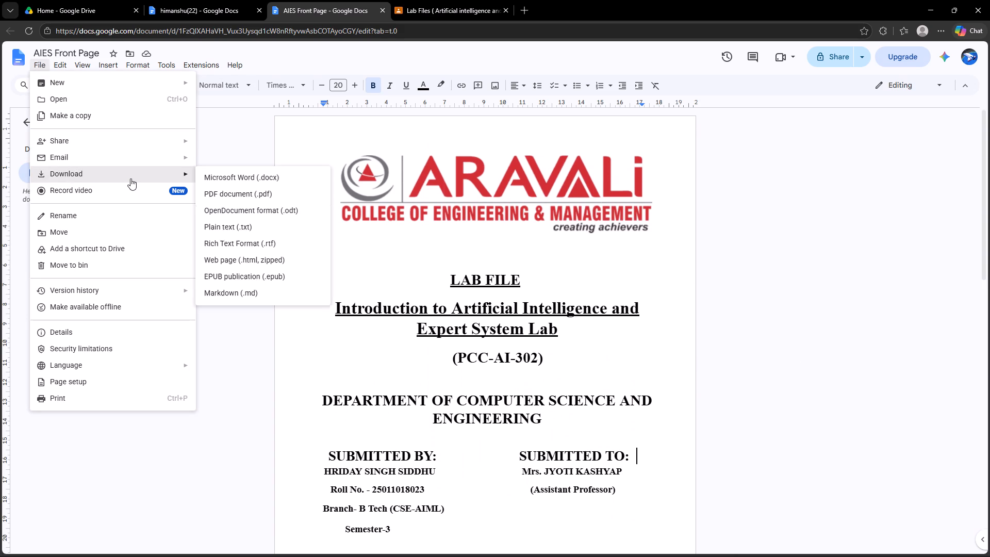
{"action": "left_click", "coordinate": [232, 189]}
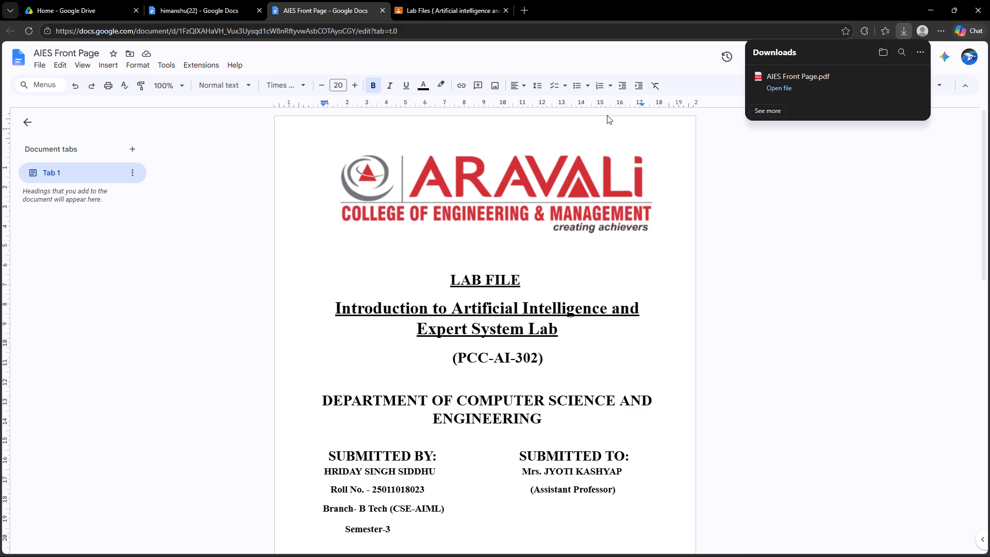
Switch to the Lab Files Classroom tab showing AIES File.pdf and open its file options.
{"action": "left_click", "coordinate": [460, 18]}
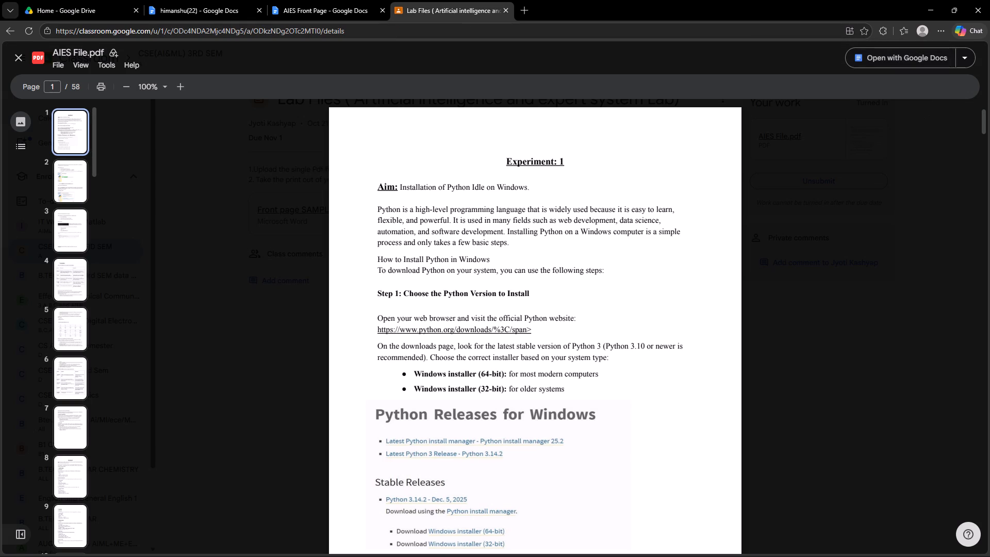
{"action": "left_click", "coordinate": [57, 64]}
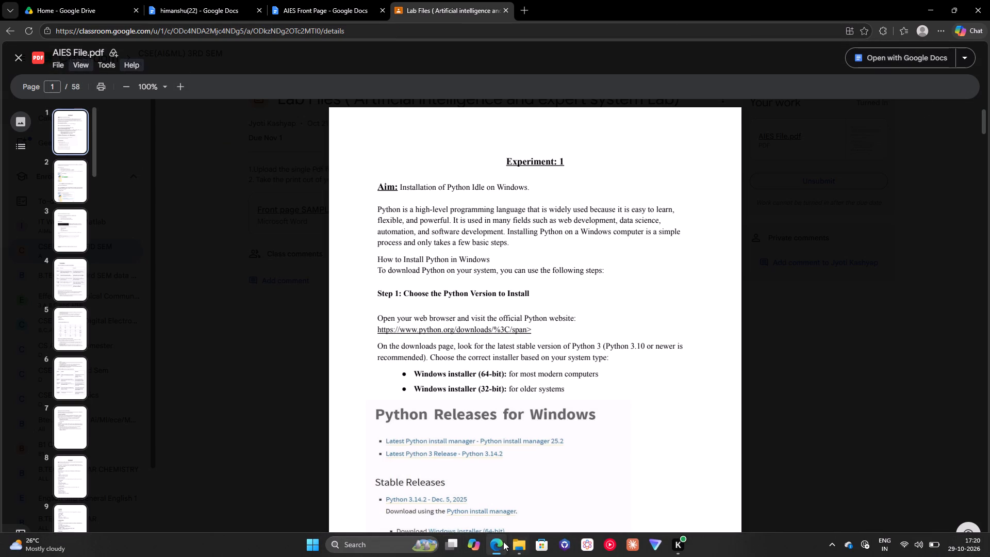
Find WhatsApp in the full list of installed Windows apps.
{"action": "left_click", "coordinate": [320, 539]}
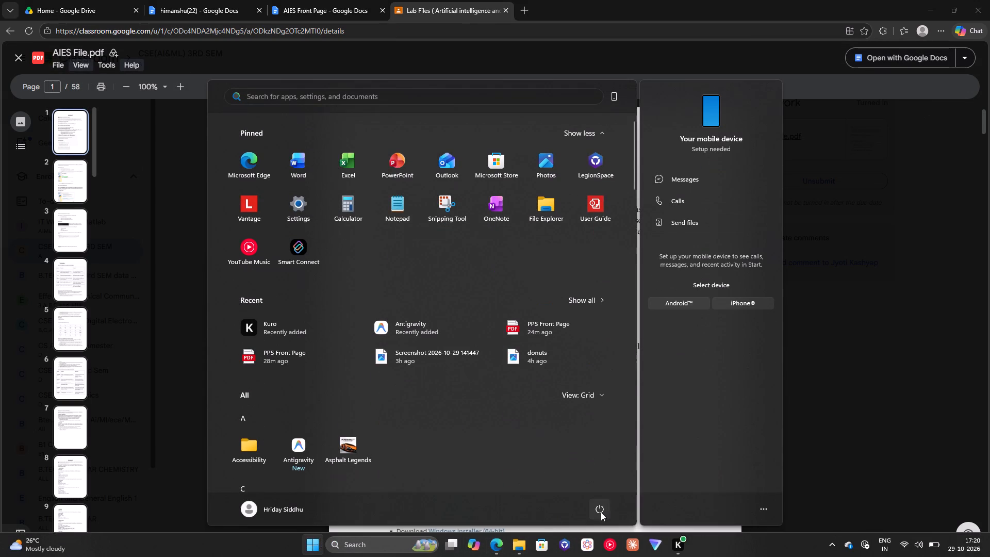
{"action": "left_click", "coordinate": [601, 512]}
{"action": "left_click", "coordinate": [496, 425]}
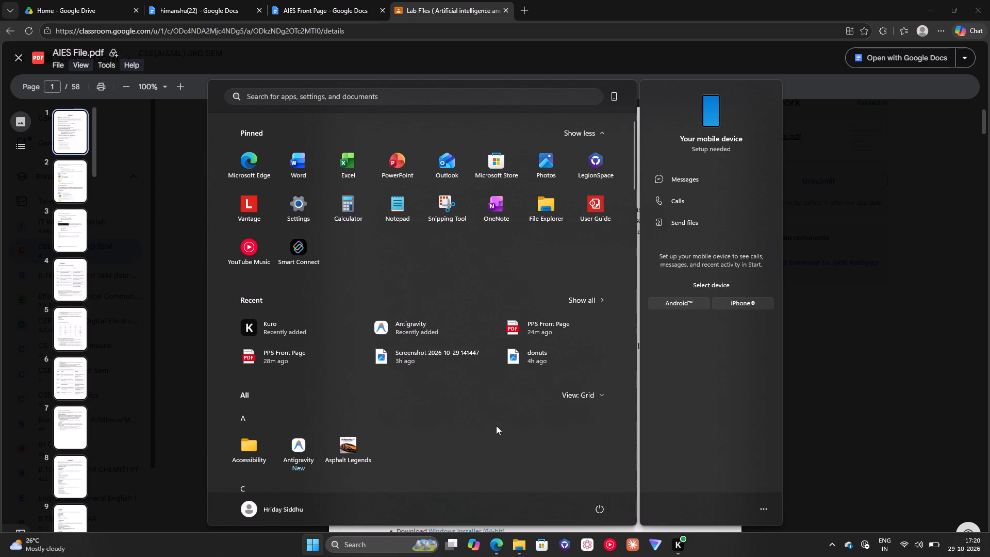
{"action": "scroll", "coordinate": [496, 425], "scroll_direction": "down", "scroll_amount": 19}
{"action": "scroll", "coordinate": [496, 425], "scroll_direction": "down", "scroll_amount": 9}
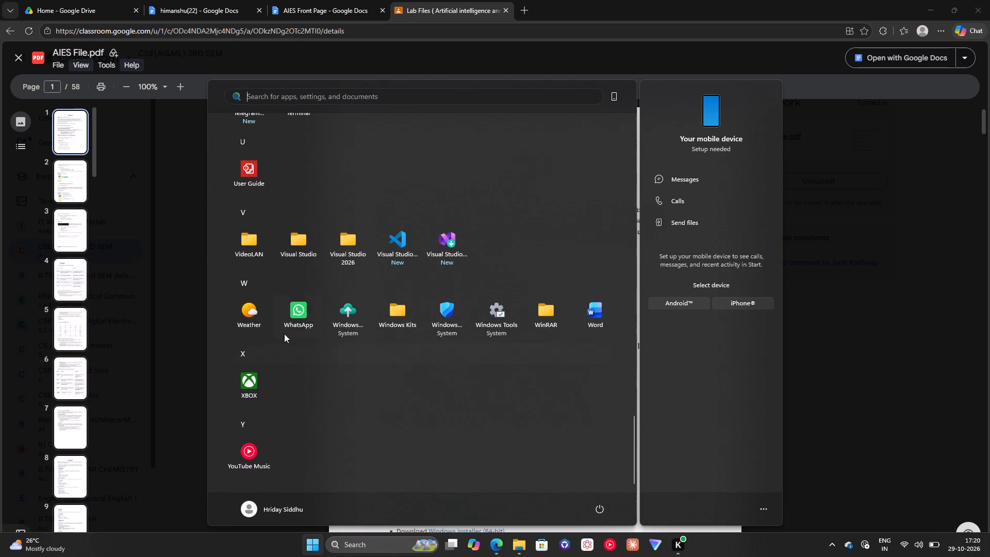
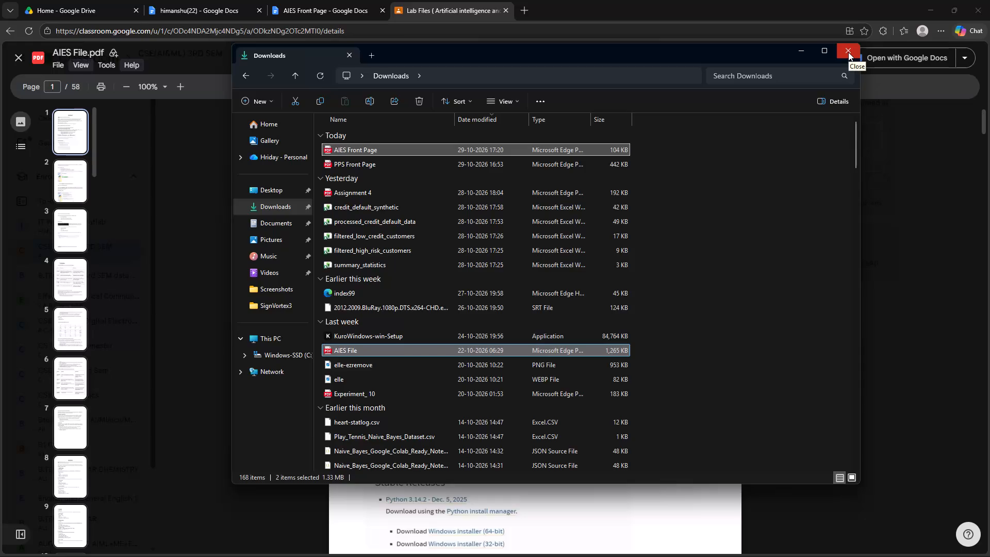
Close the Downloads window and the Lab Files, AIES Front Page, himanshu(22) and Google Drive tabs, leaving one new blank tab.
{"action": "left_click", "coordinate": [848, 52]}
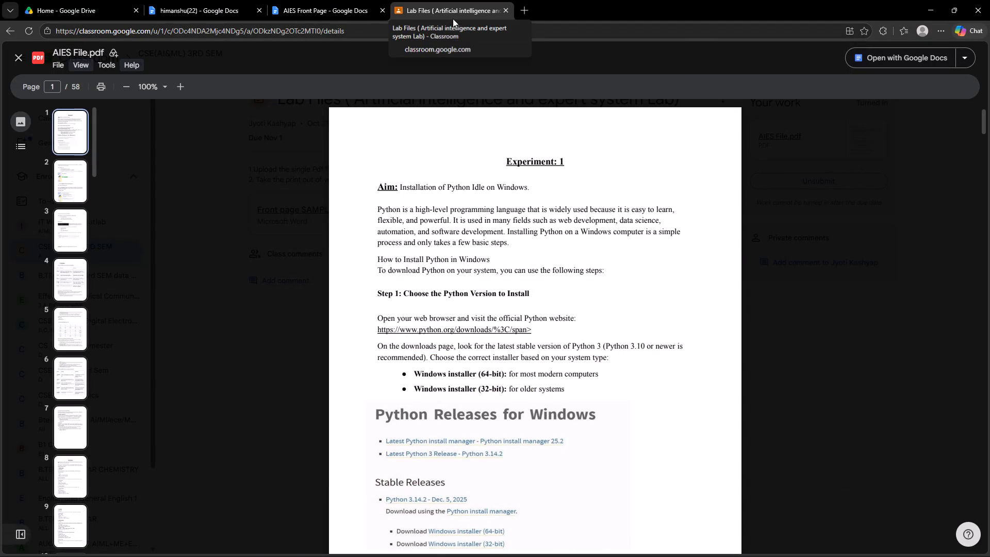
{"action": "left_click", "coordinate": [506, 12]}
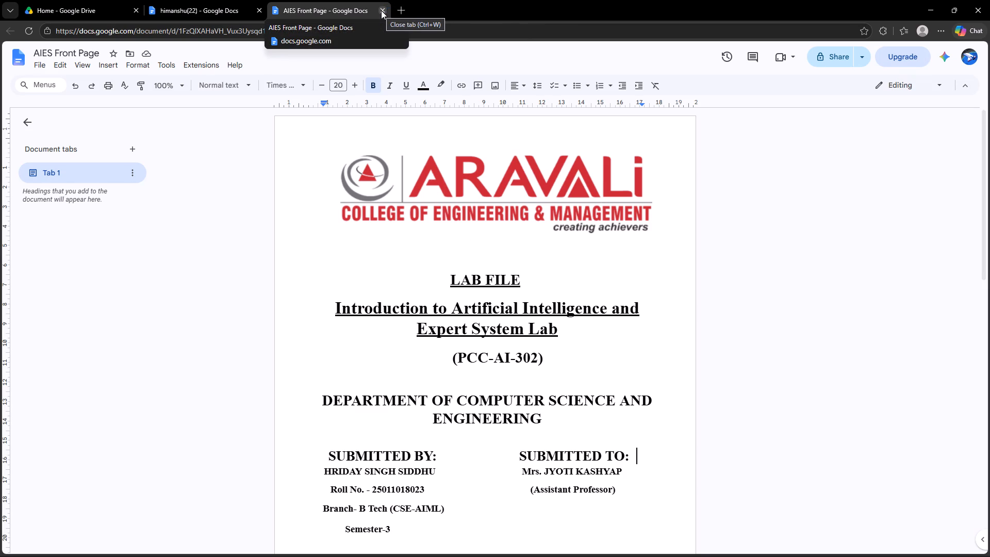
{"action": "left_click", "coordinate": [381, 10]}
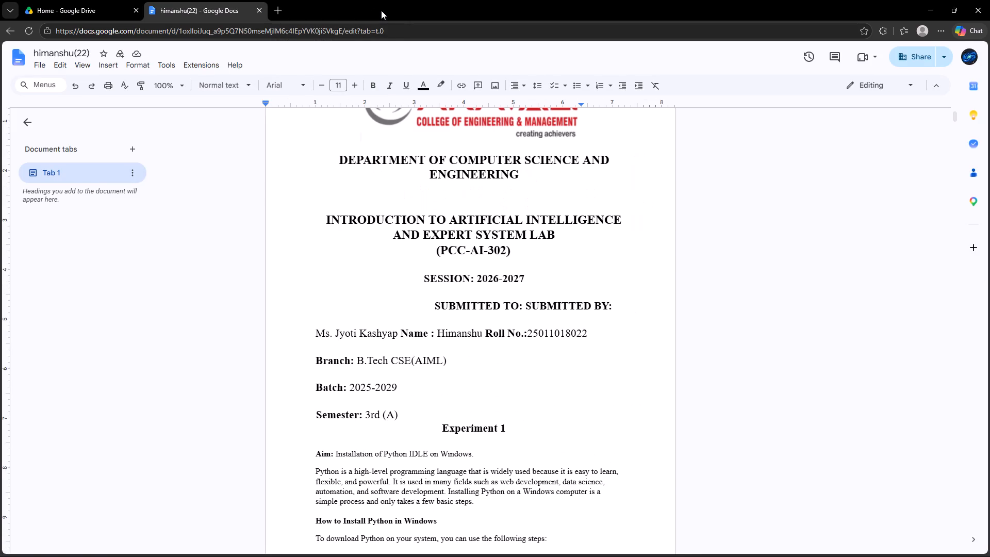
{"action": "left_click", "coordinate": [260, 11]}
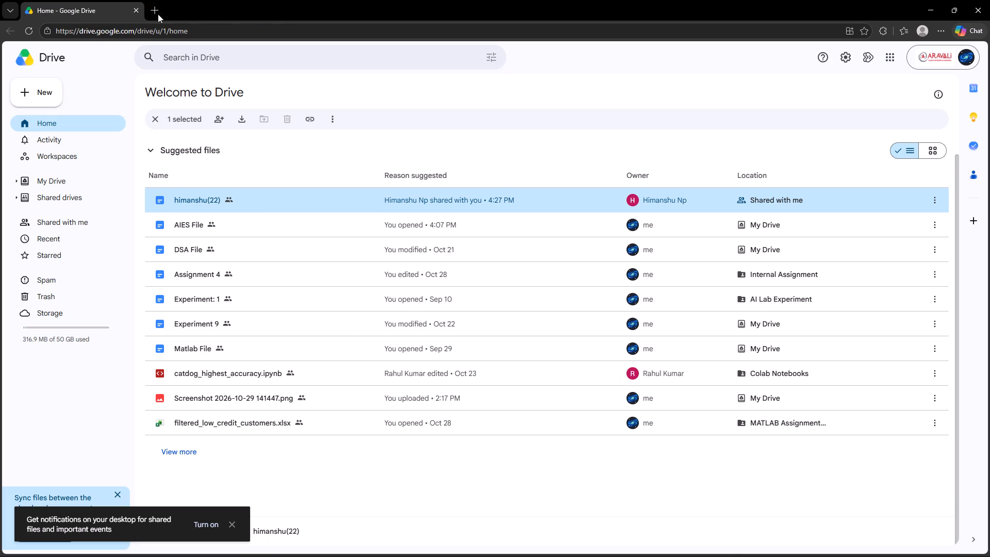
{"action": "left_click", "coordinate": [157, 13]}
{"action": "left_click", "coordinate": [138, 13]}
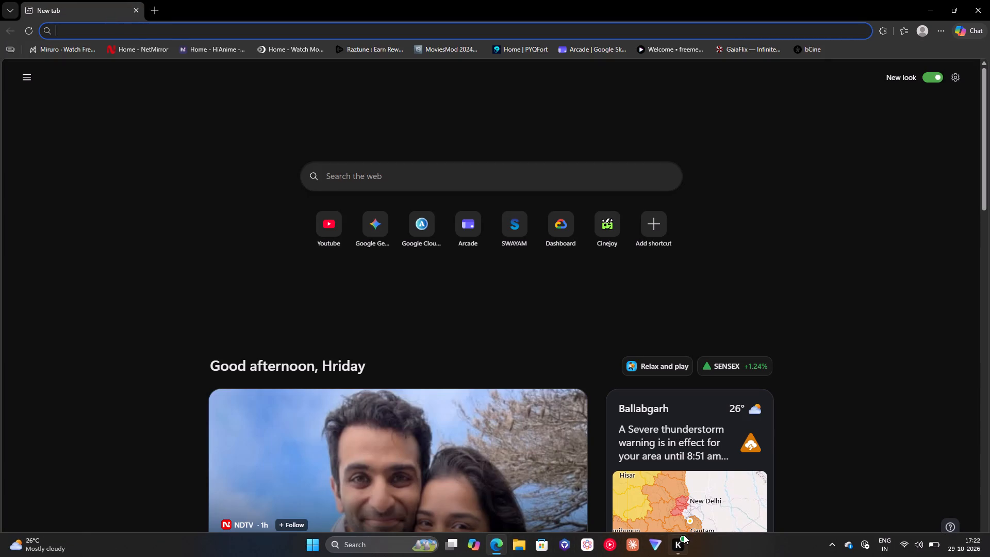
Switch to the Kuro app.
{"action": "left_click", "coordinate": [684, 541]}
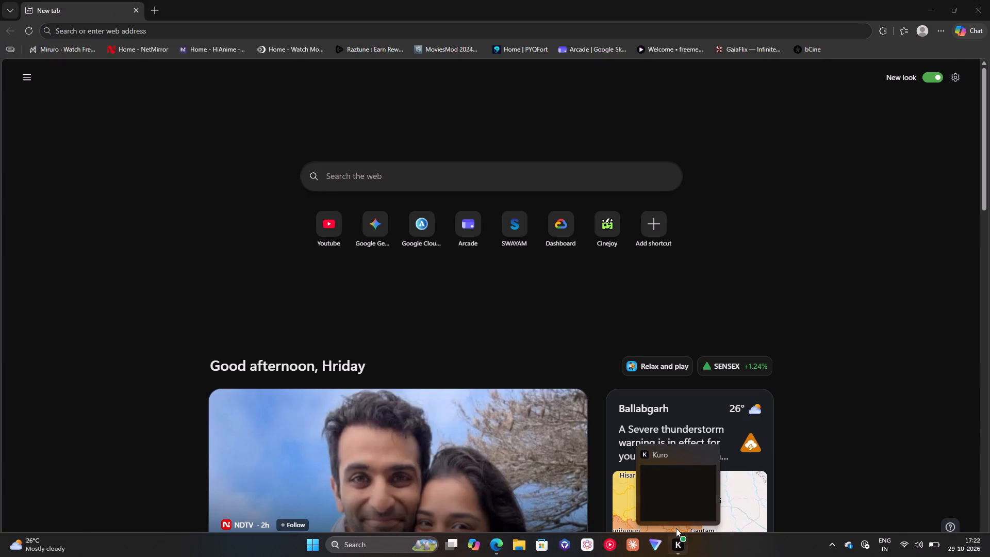